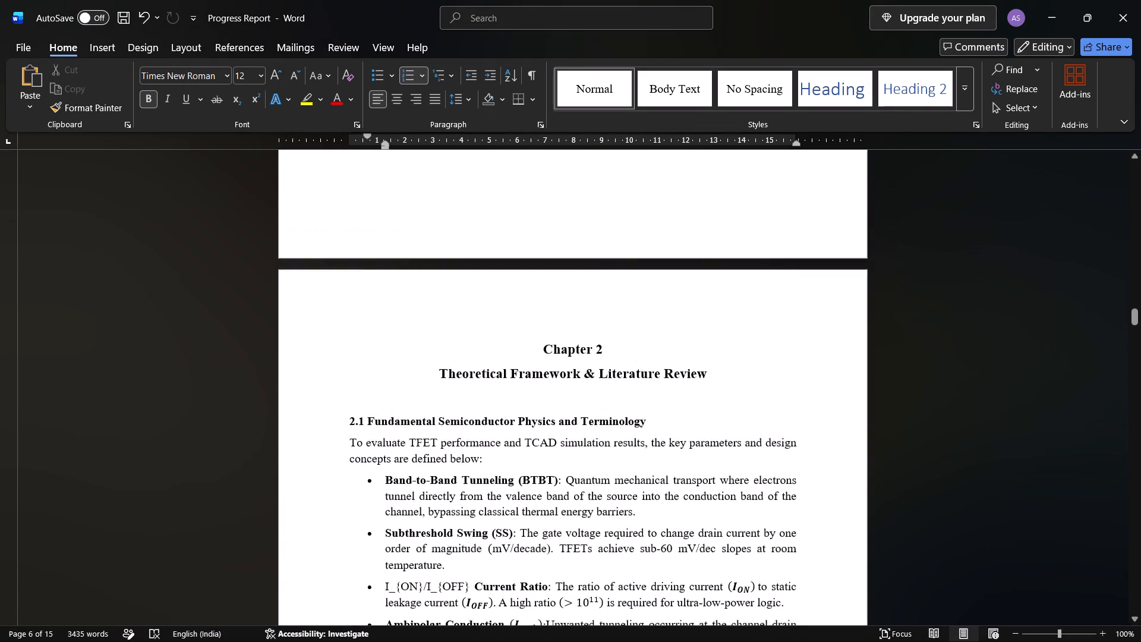
pyautogui.scroll(-1, 484, 294)
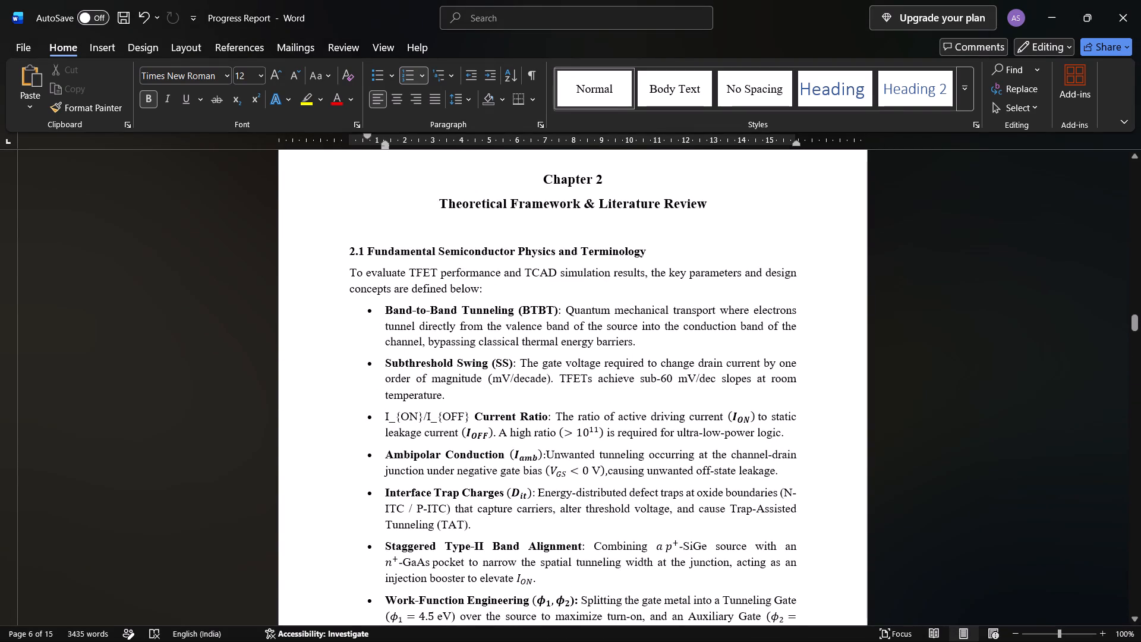
pyautogui.moveTo(384, 417); pyautogui.dragTo(449, 418)
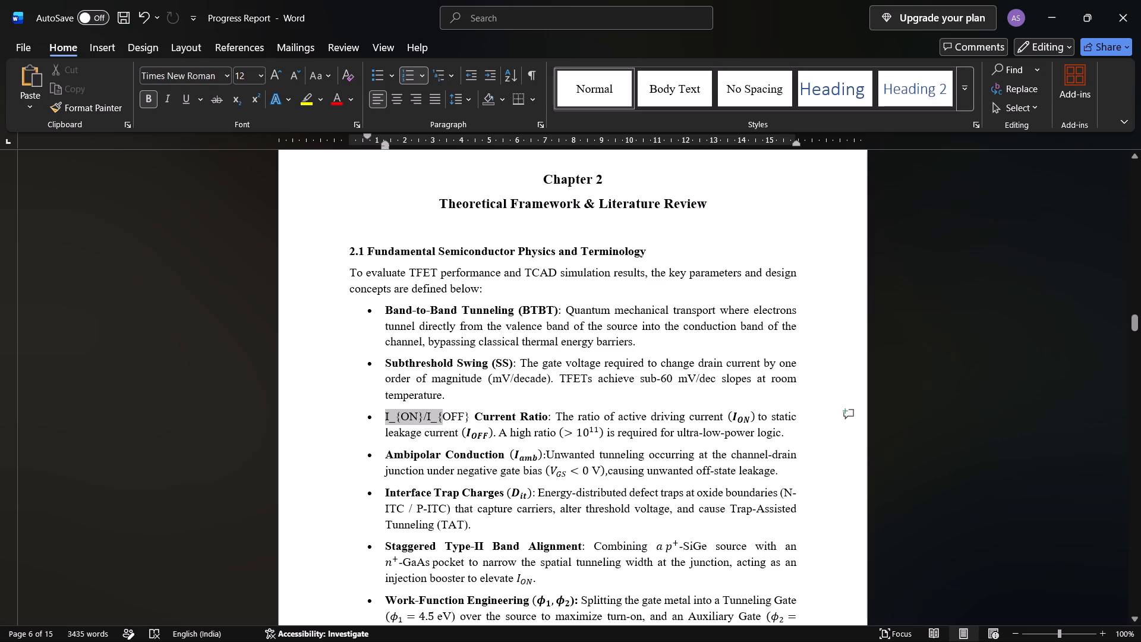
pyautogui.moveTo(449, 418); pyautogui.dragTo(467, 417)
pyautogui.hotkey('alt', '=')
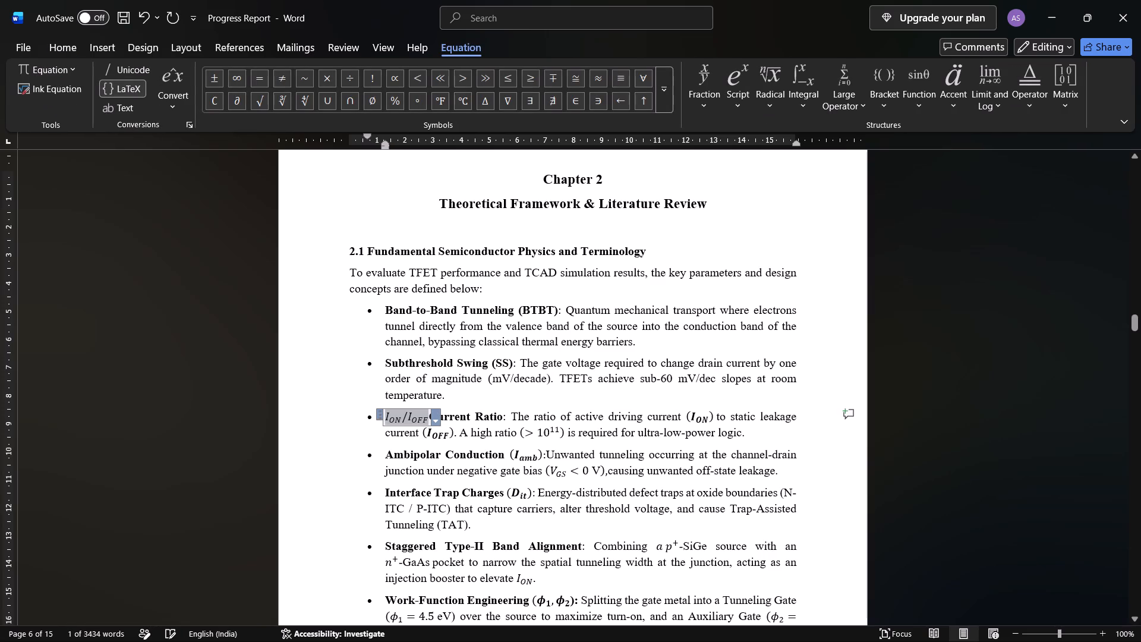
# Enclose the ION/IOFF equation before "Current Ratio" in parentheses.
pyautogui.click(427, 417)
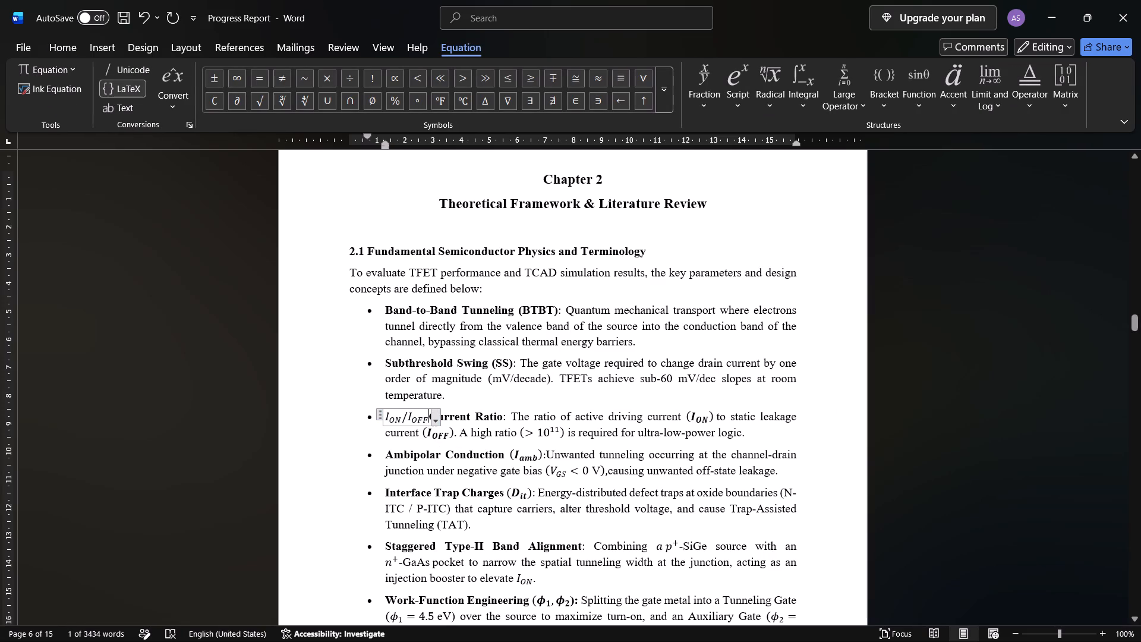
pyautogui.hotkey('shift', ')')
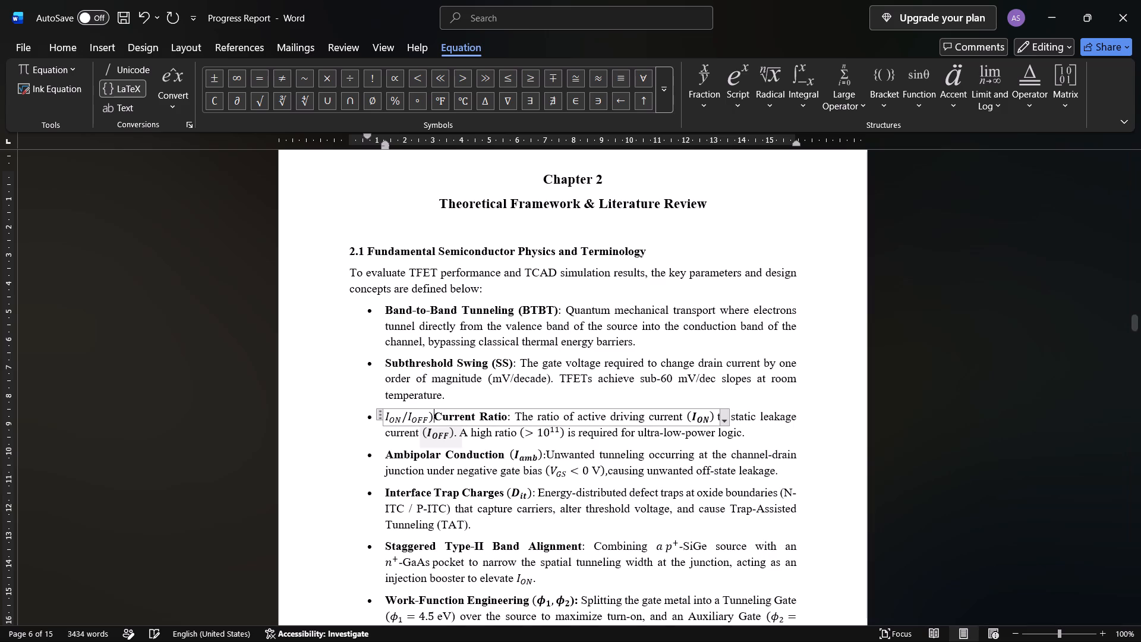
pyautogui.press('Left')
pyautogui.press('Left')
pyautogui.press('Left')
pyautogui.press('Left')
pyautogui.press('Left')
pyautogui.press('Left')
pyautogui.press('Left')
pyautogui.press('Left')
pyautogui.press('Left')
pyautogui.press('Left')
pyautogui.press('Left')
pyautogui.press('Left')
pyautogui.press('Left')
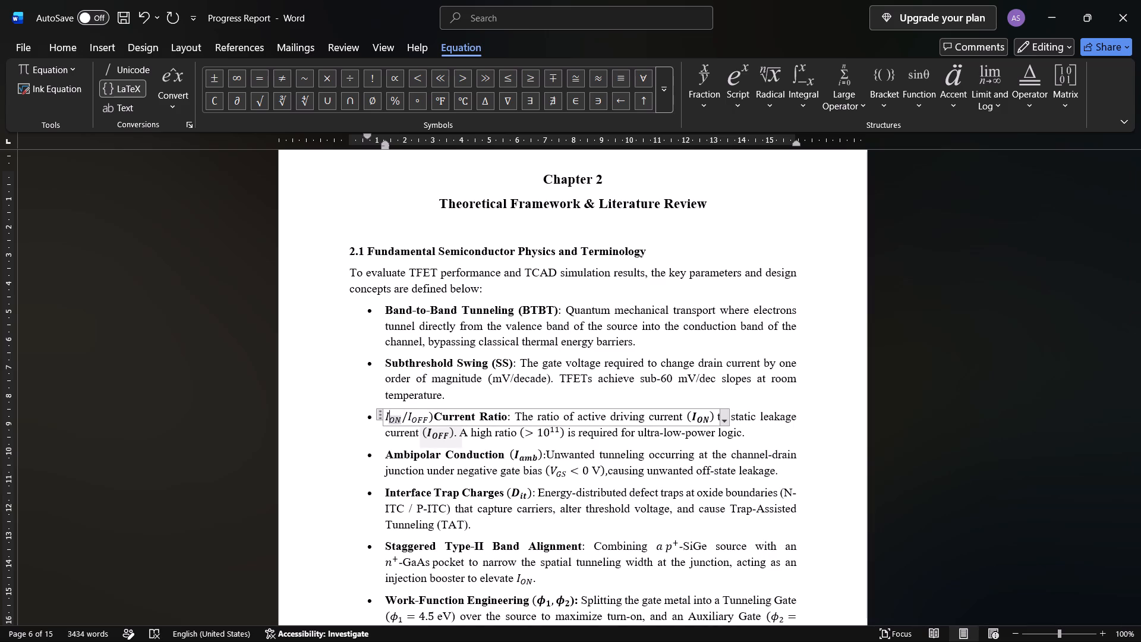
pyautogui.press('Left')
pyautogui.hotkey('shift', '(')
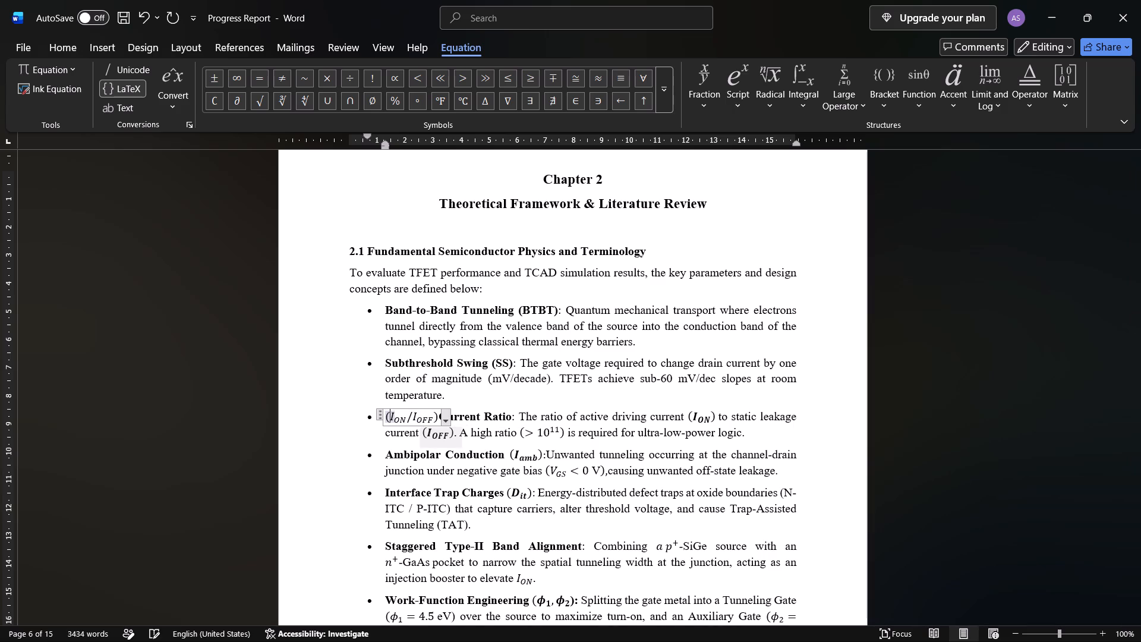
# Move the parenthesized ION/IOFF equation from the start of its section 2.1 bullet to between "Current Ratio" and the colon.
pyautogui.moveTo(437, 416); pyautogui.dragTo(415, 416)
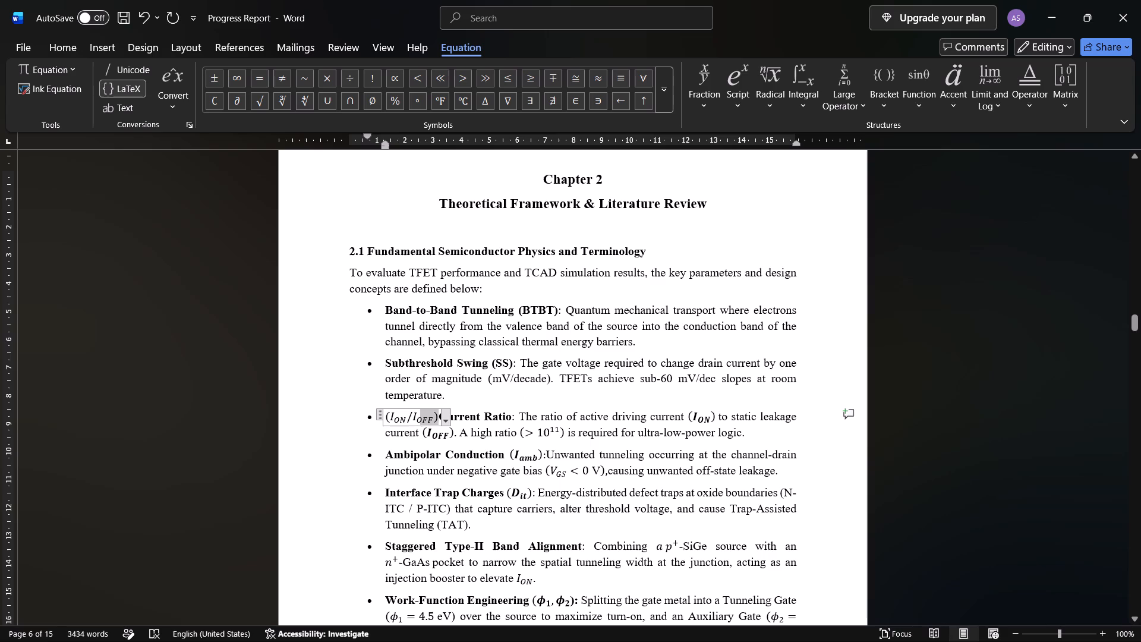
pyautogui.moveTo(415, 416); pyautogui.dragTo(393, 416)
pyautogui.hotkey('ctrl', 'x')
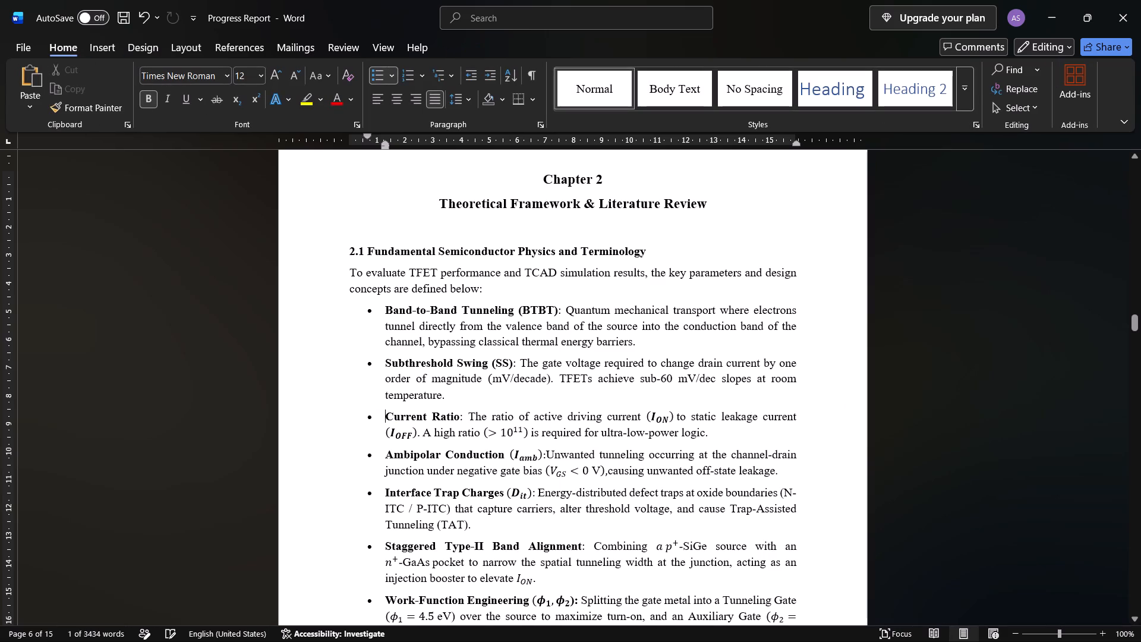
pyautogui.click(458, 415)
pyautogui.press('space')
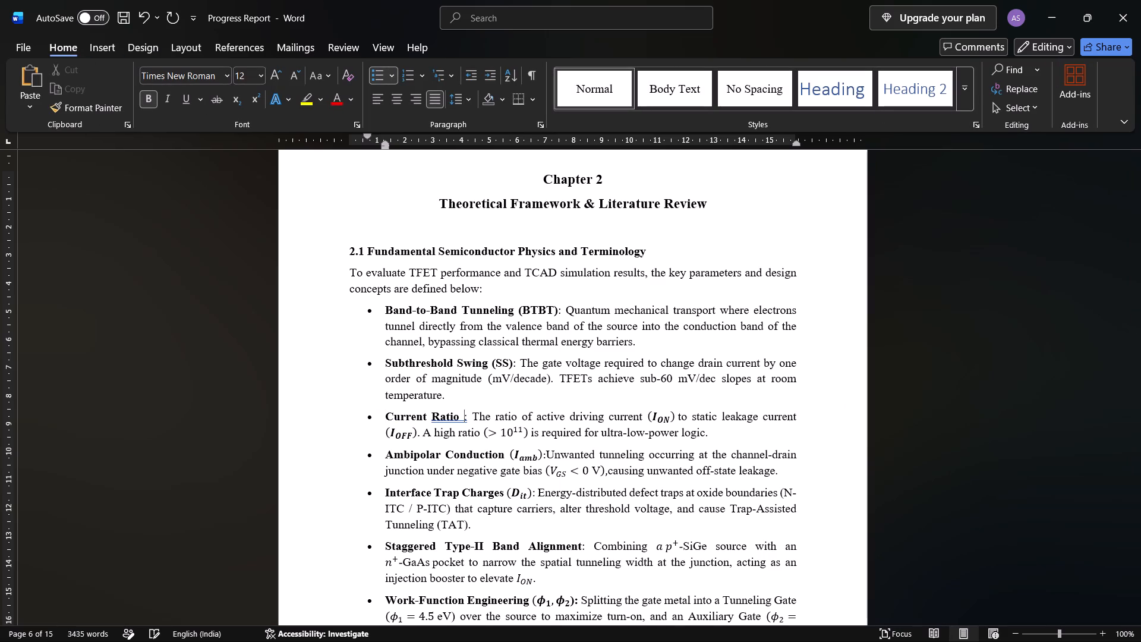
pyautogui.hotkey('ctrl', 'v')
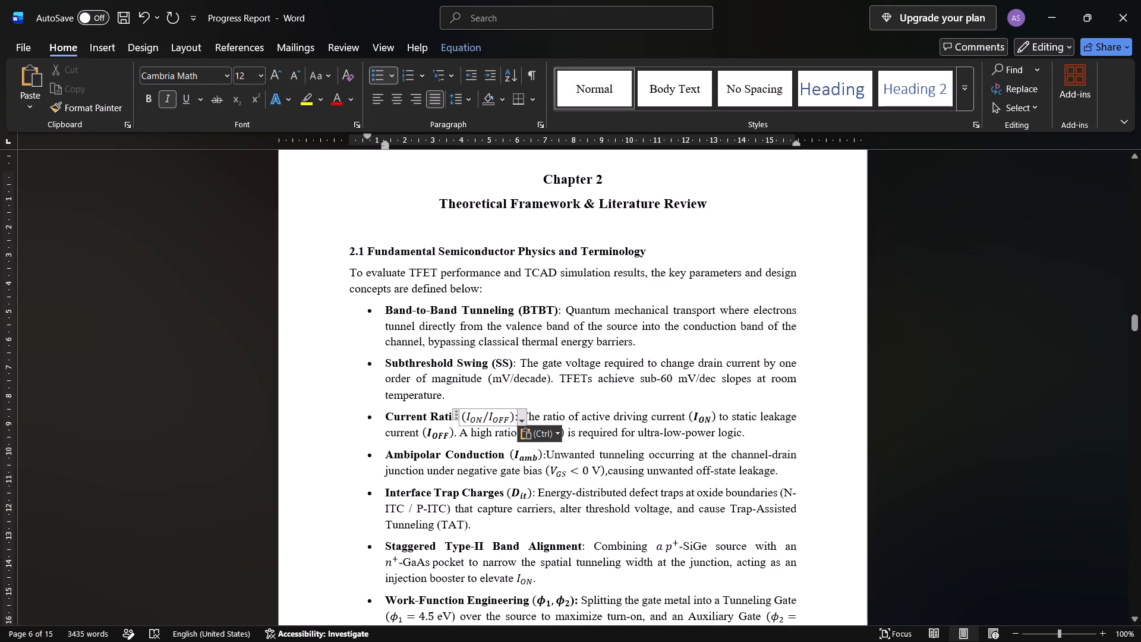
# Make the relocated (ION/IOFF) equation bold to match the "Current Ratio" heading text.
pyautogui.moveTo(460, 416); pyautogui.dragTo(461, 416)
pyautogui.moveTo(461, 416); pyautogui.dragTo(509, 417)
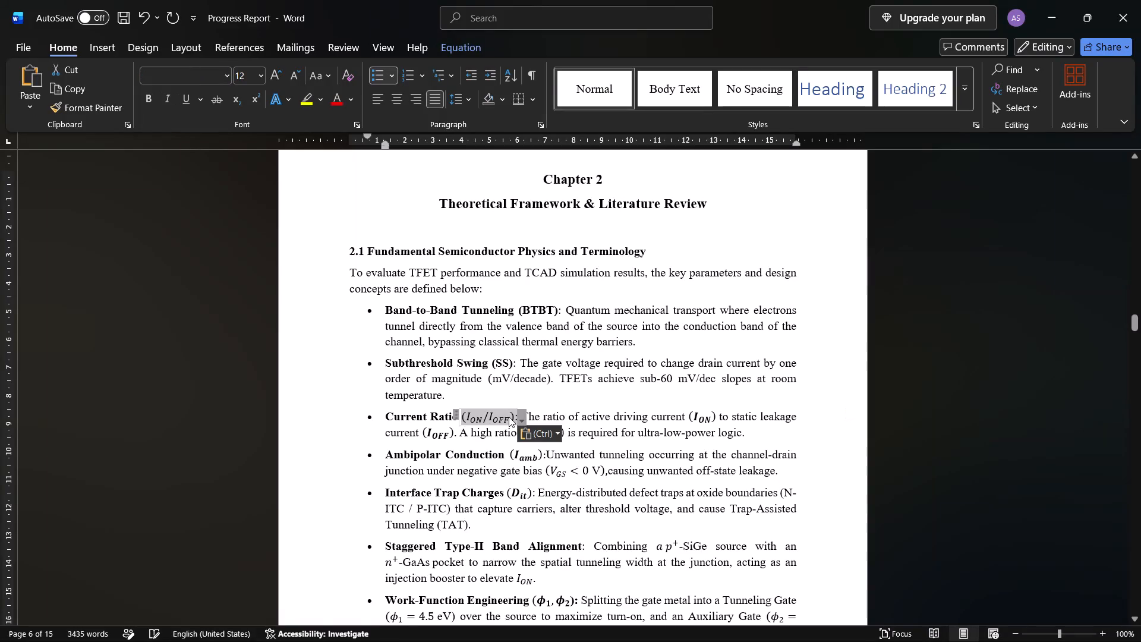
pyautogui.hotkey('ctrl', 'b')
pyautogui.click(548, 388)
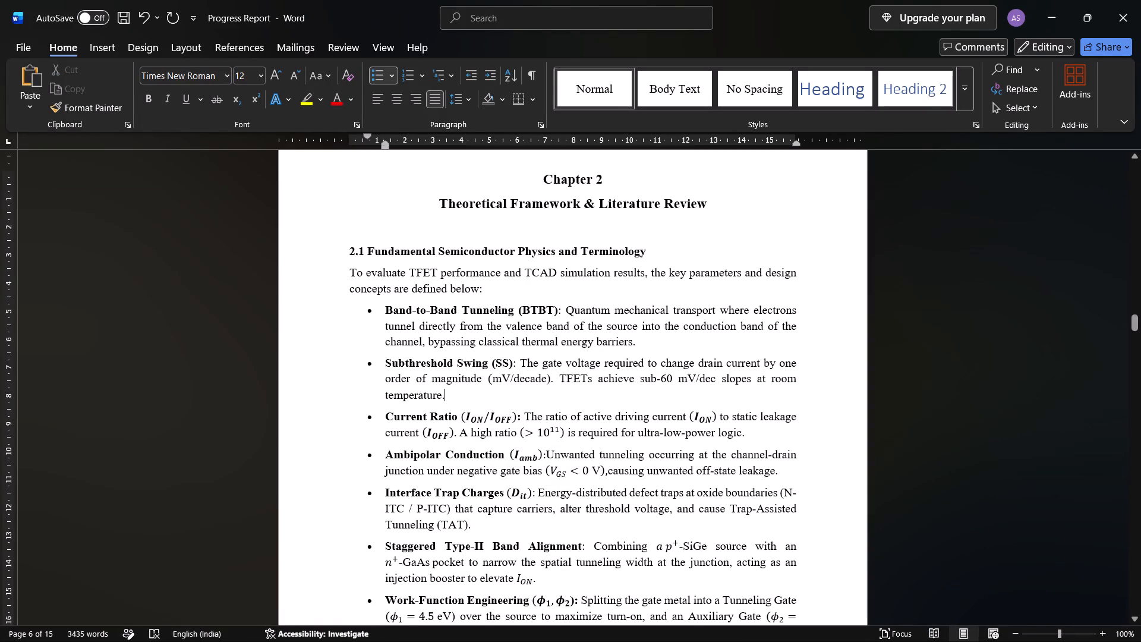
# Look over the report's section 2.1 bullets, the start of section 2.2, Chapter 1 and the Abstract for text and equation formatting.
pyautogui.scroll(-1, 635, 516)
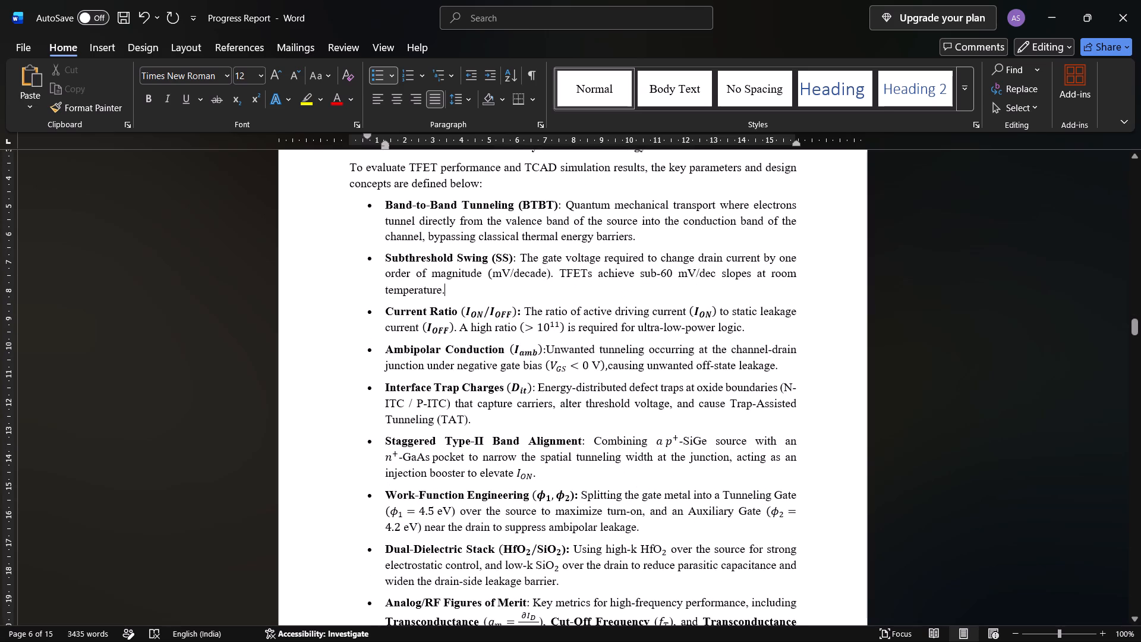
pyautogui.scroll(-1, 635, 516)
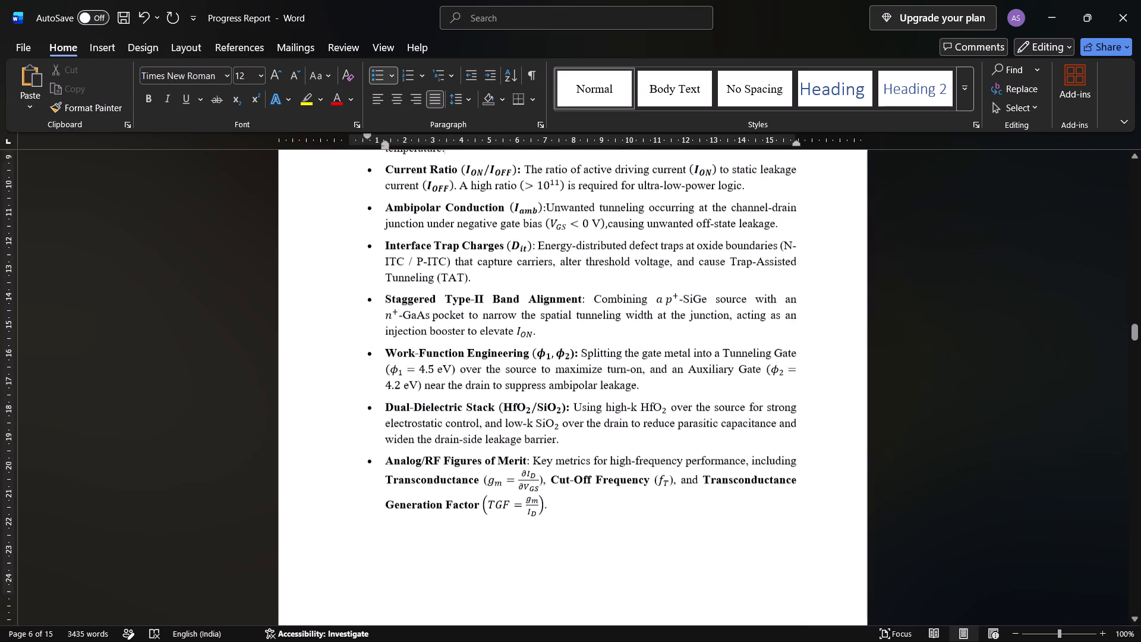
pyautogui.scroll(-1, 635, 516)
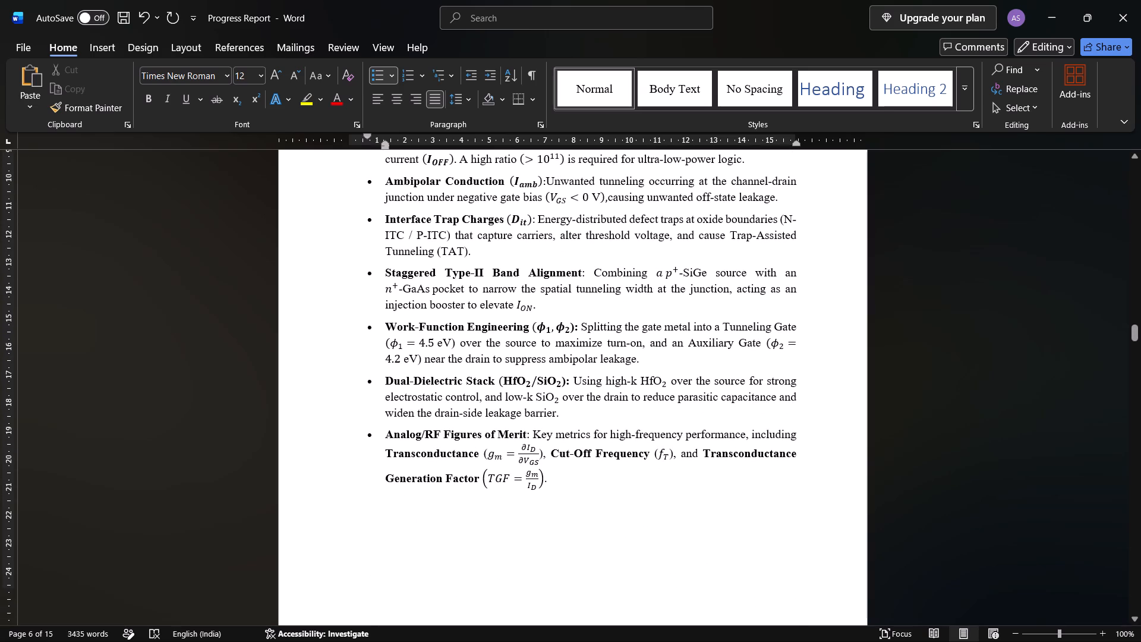
pyautogui.hscroll(1, 635, 516)
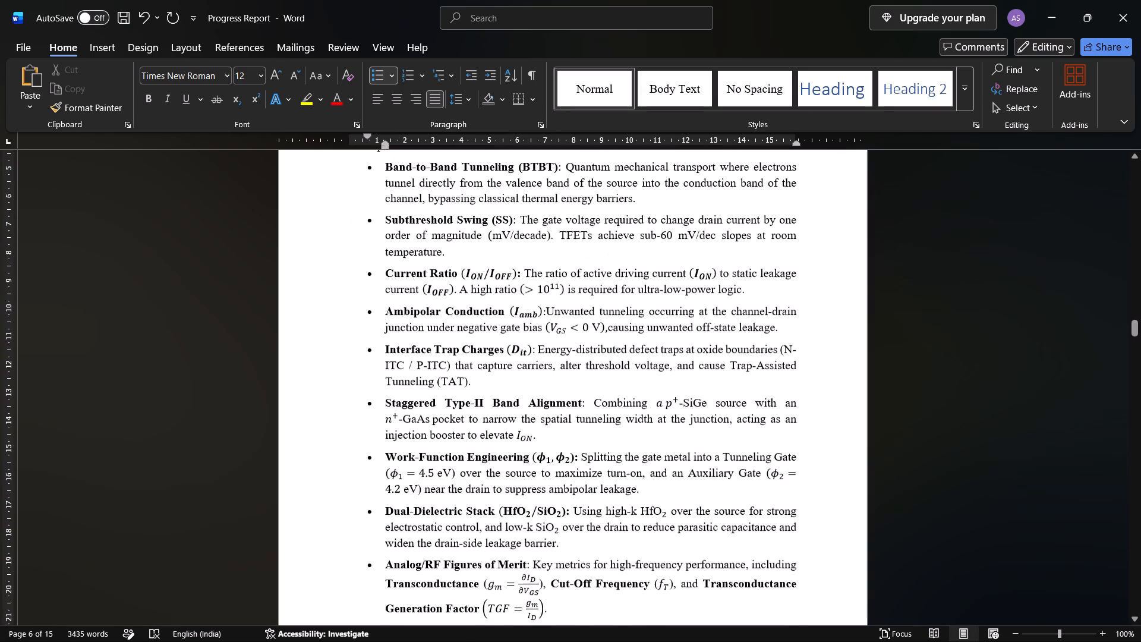
pyautogui.hscroll(1, 635, 516)
pyautogui.scroll(-2, 635, 516)
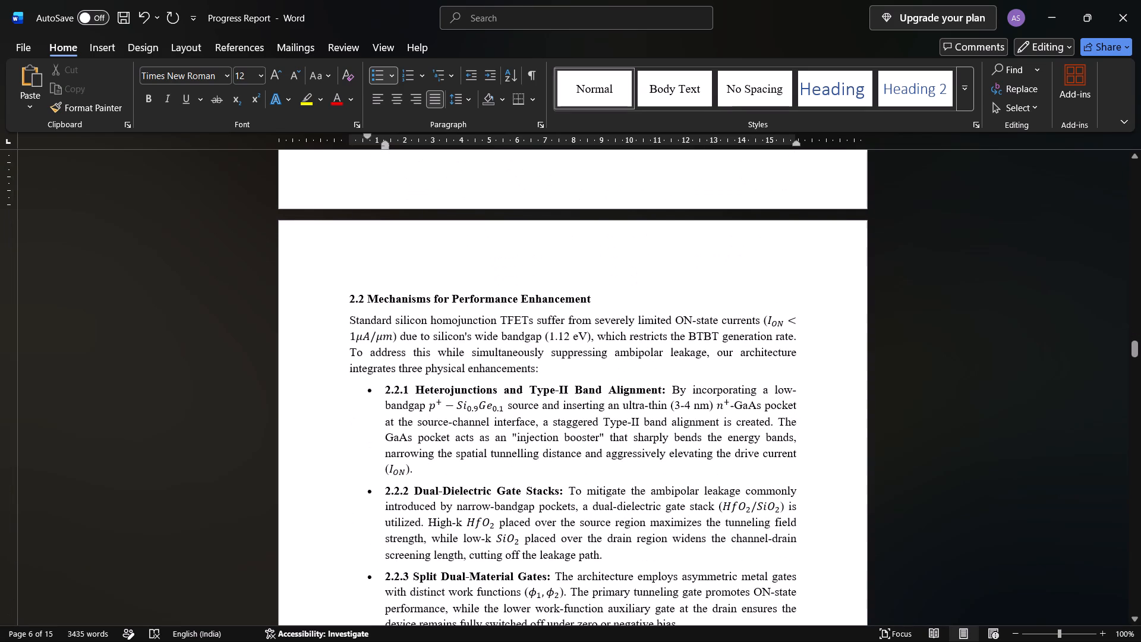
pyautogui.scroll(7, 602, 558)
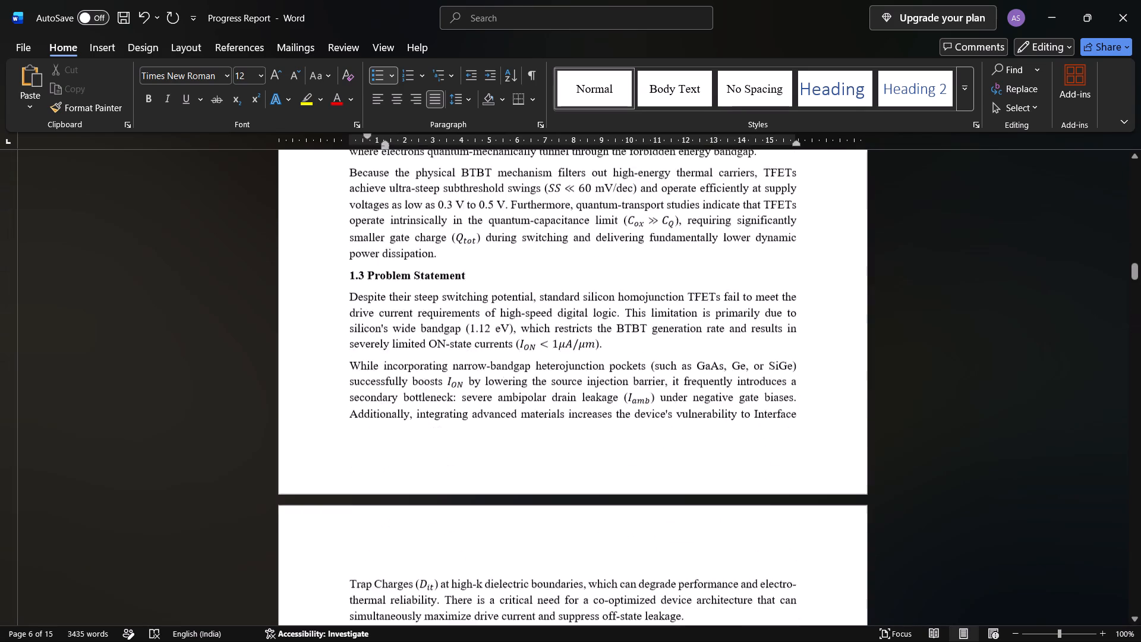
pyautogui.scroll(1, 602, 558)
pyautogui.scroll(-1, 602, 558)
pyautogui.scroll(1, 602, 558)
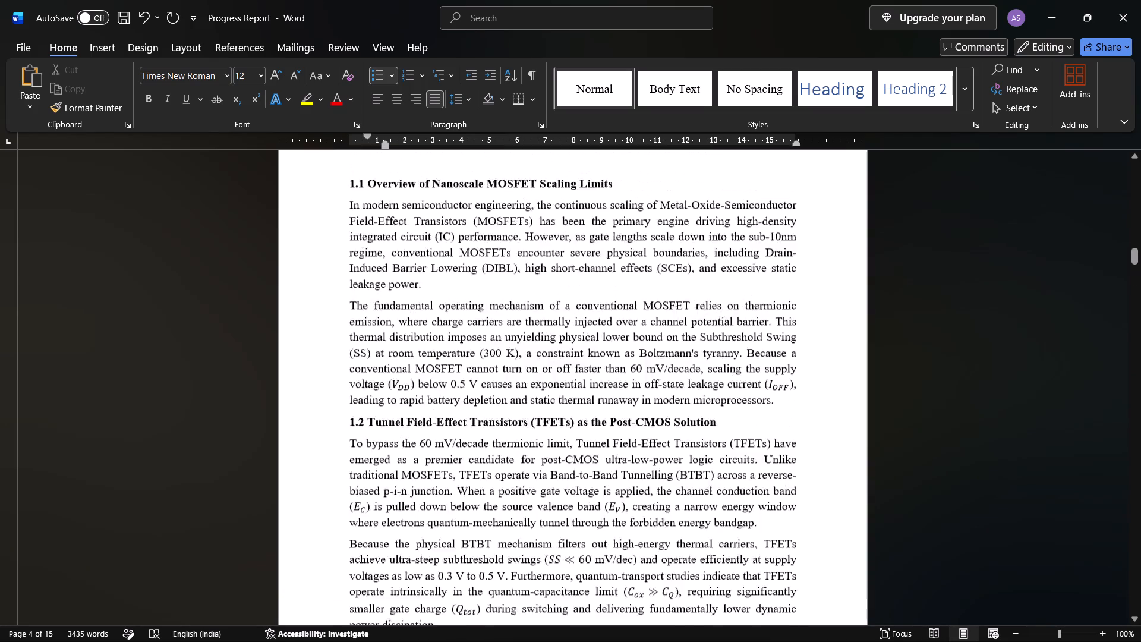
pyautogui.scroll(1, 602, 558)
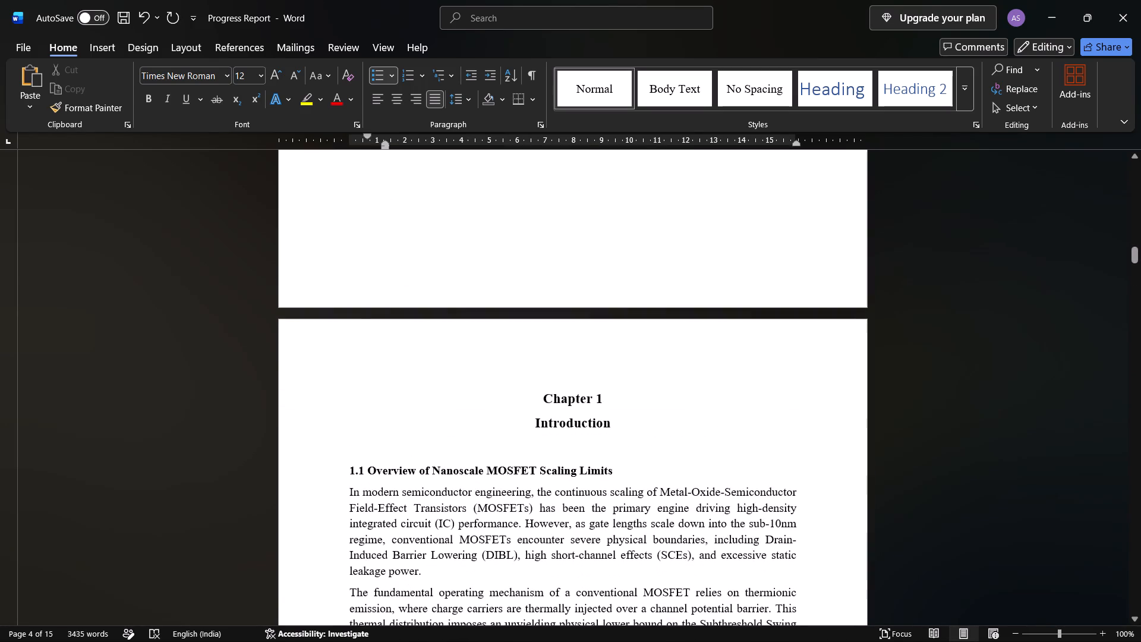
pyautogui.scroll(4, 602, 558)
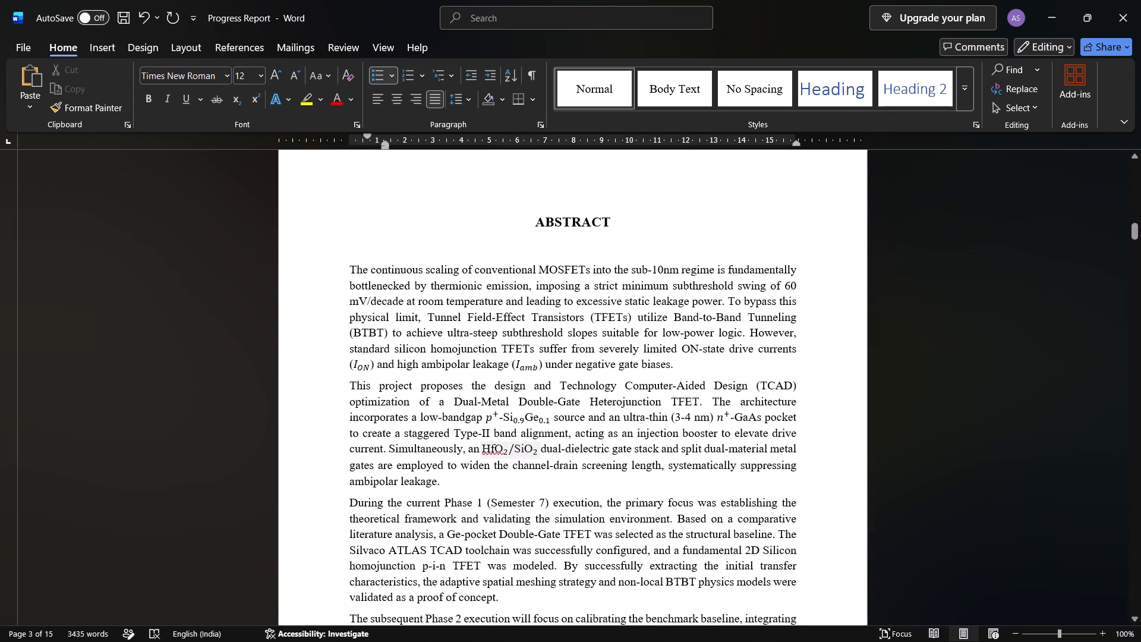
pyautogui.click(571, 251)
pyautogui.click(574, 225)
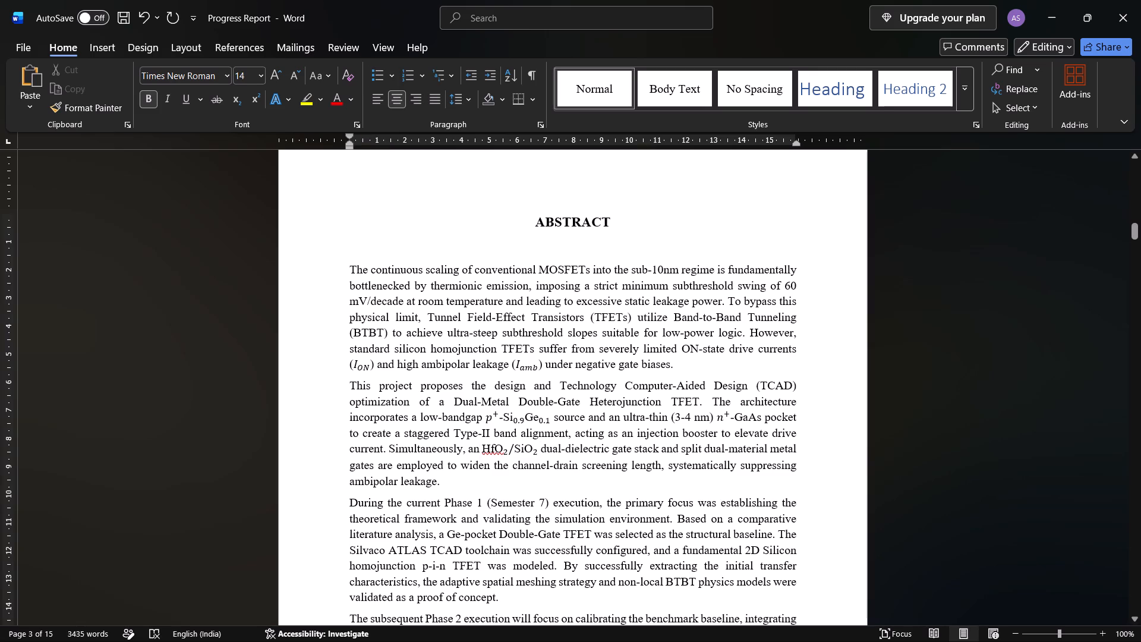
pyautogui.click(576, 264)
# Switch to the T-FET Project notebook in the browser and check on the fig 2_1 regeneration request.
pyautogui.click(562, 628)
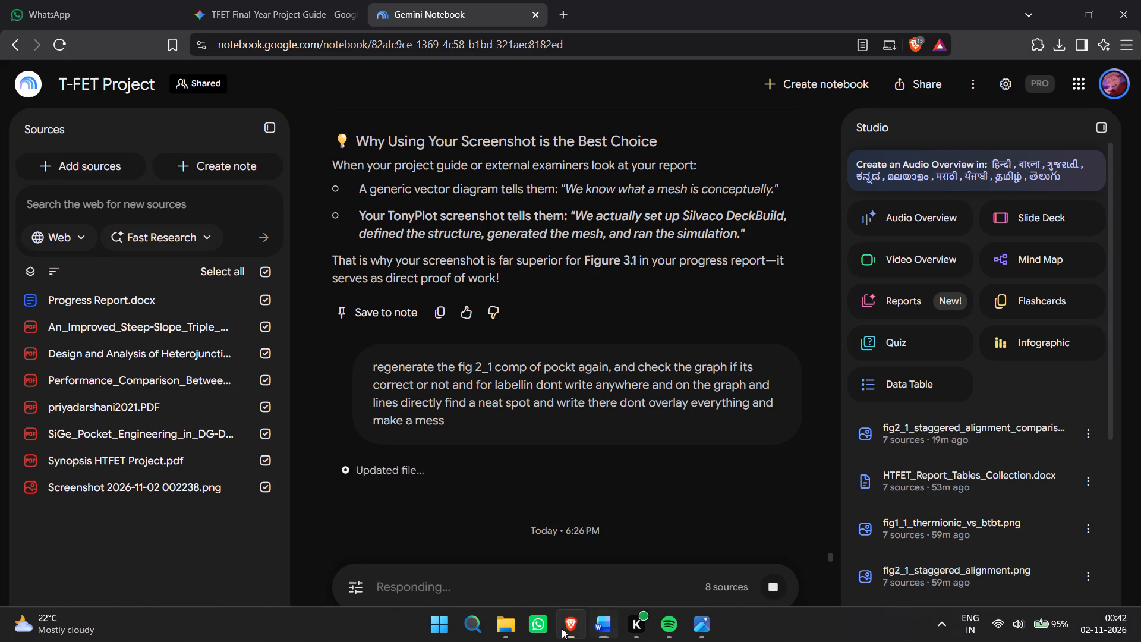
pyautogui.click(658, 629)
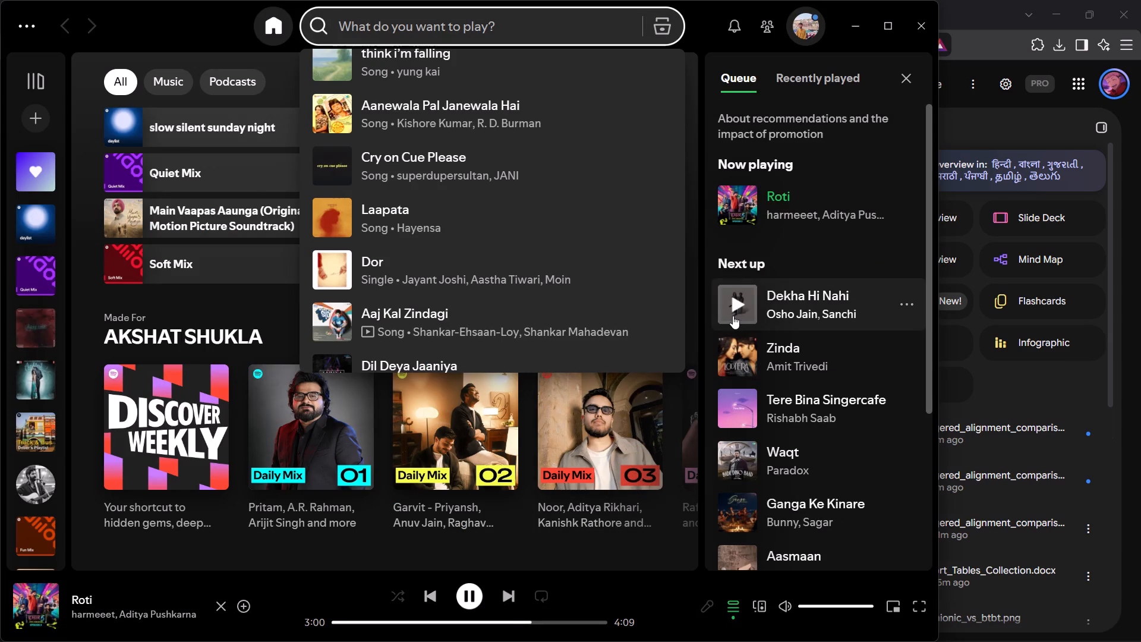
pyautogui.scroll(-5, 764, 421)
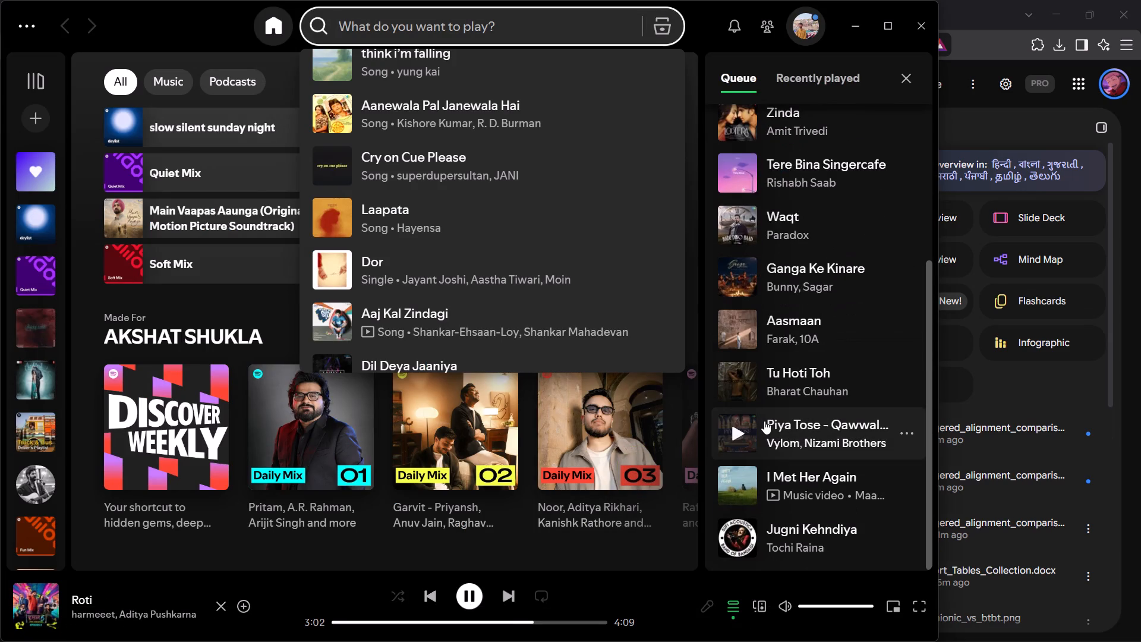
pyautogui.scroll(-4, 764, 421)
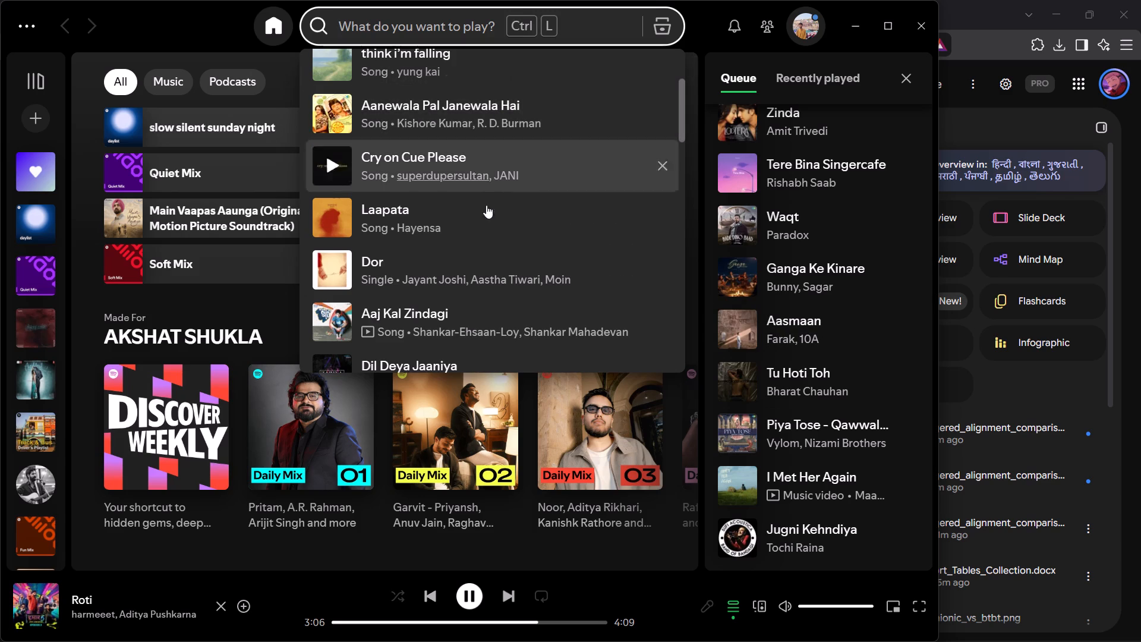
pyautogui.scroll(-2, 506, 292)
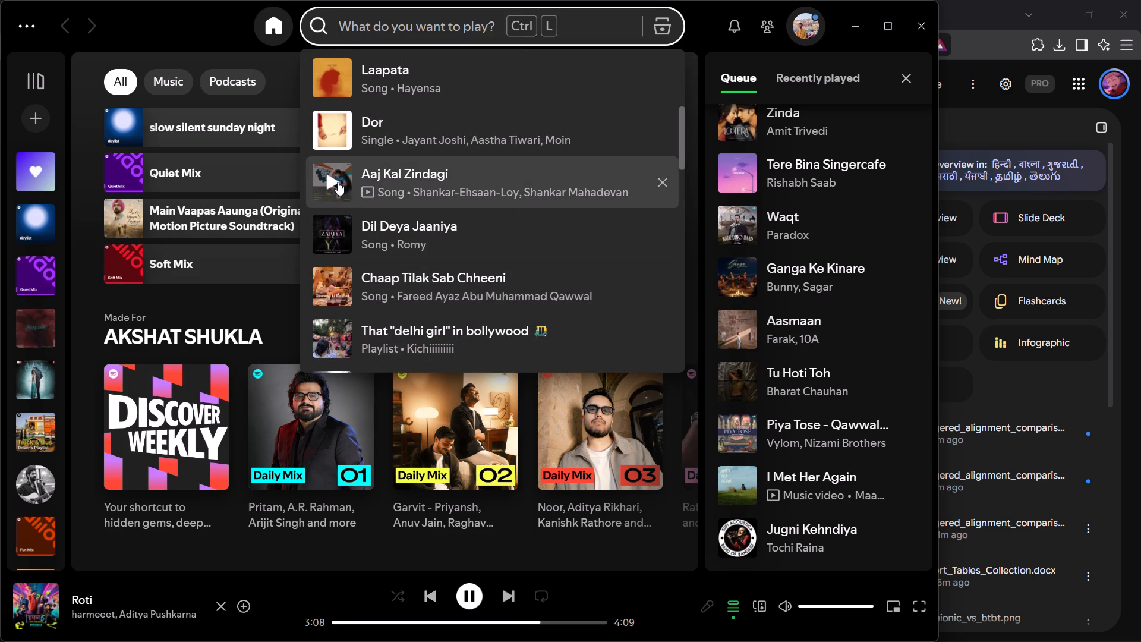
pyautogui.click(327, 287)
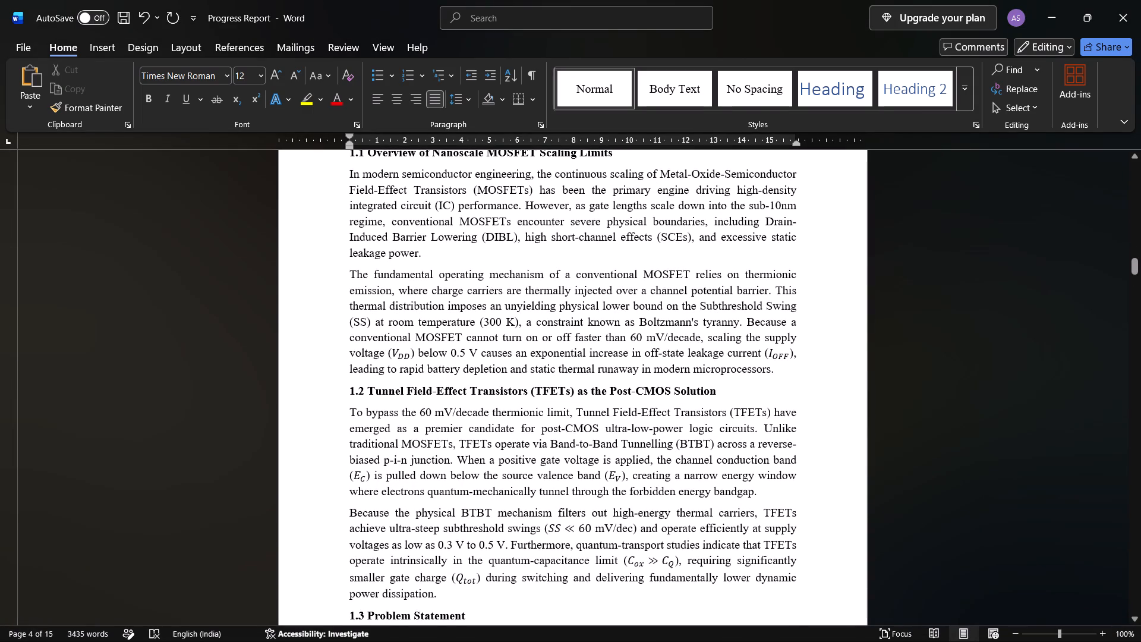
pyautogui.scroll(-1, 735, 561)
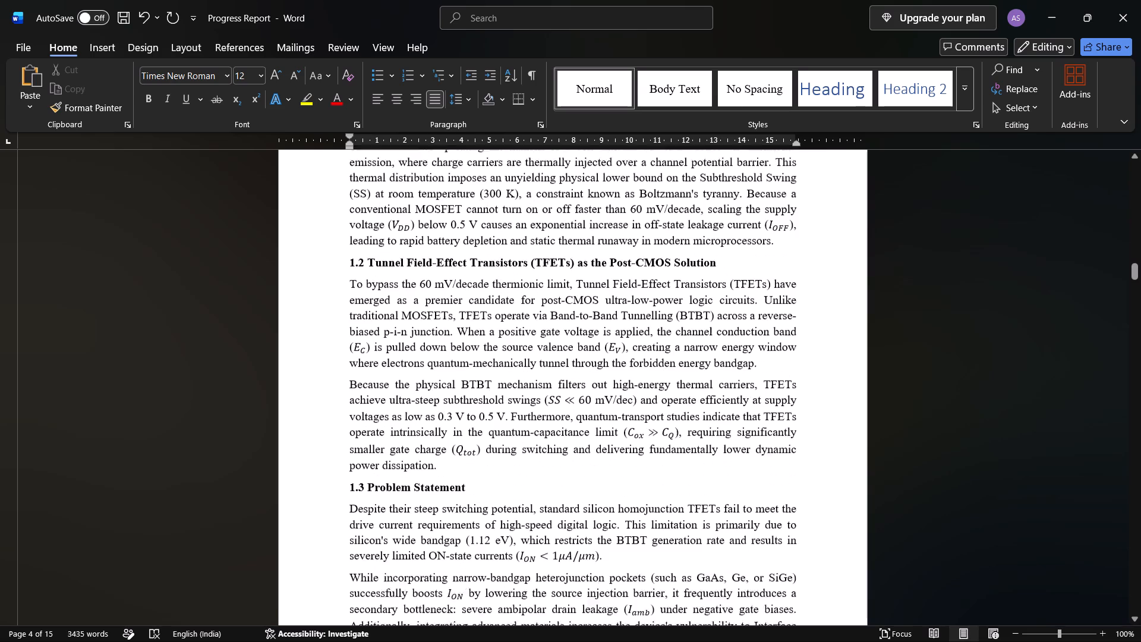
pyautogui.scroll(-2, 735, 561)
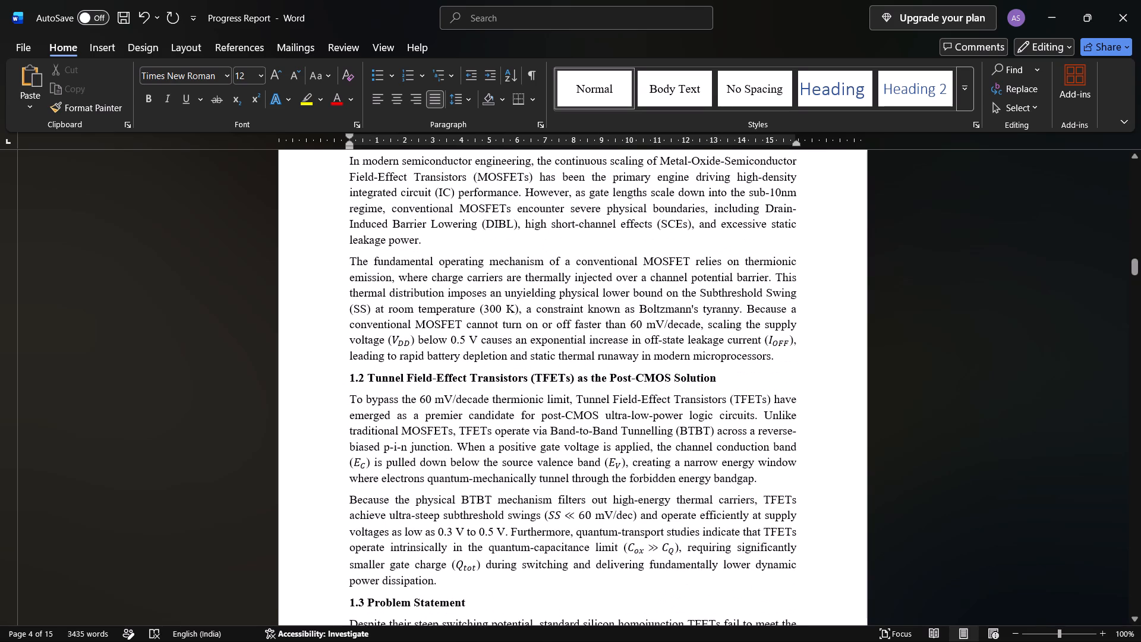
pyautogui.scroll(-4, 735, 561)
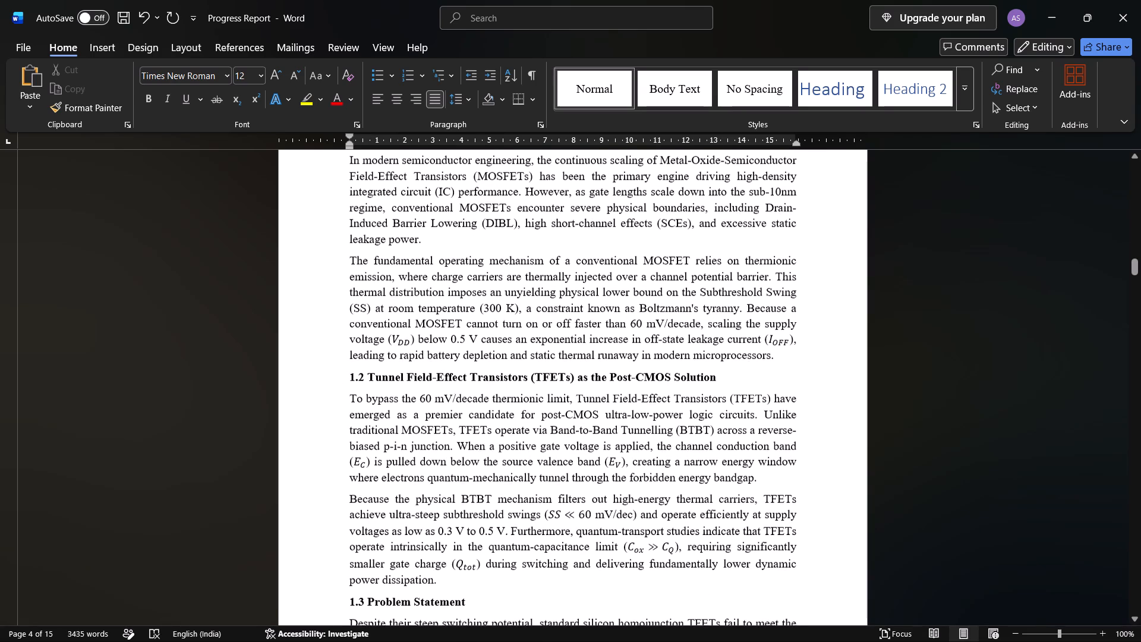
pyautogui.scroll(-1, 735, 561)
pyautogui.click(520, 438)
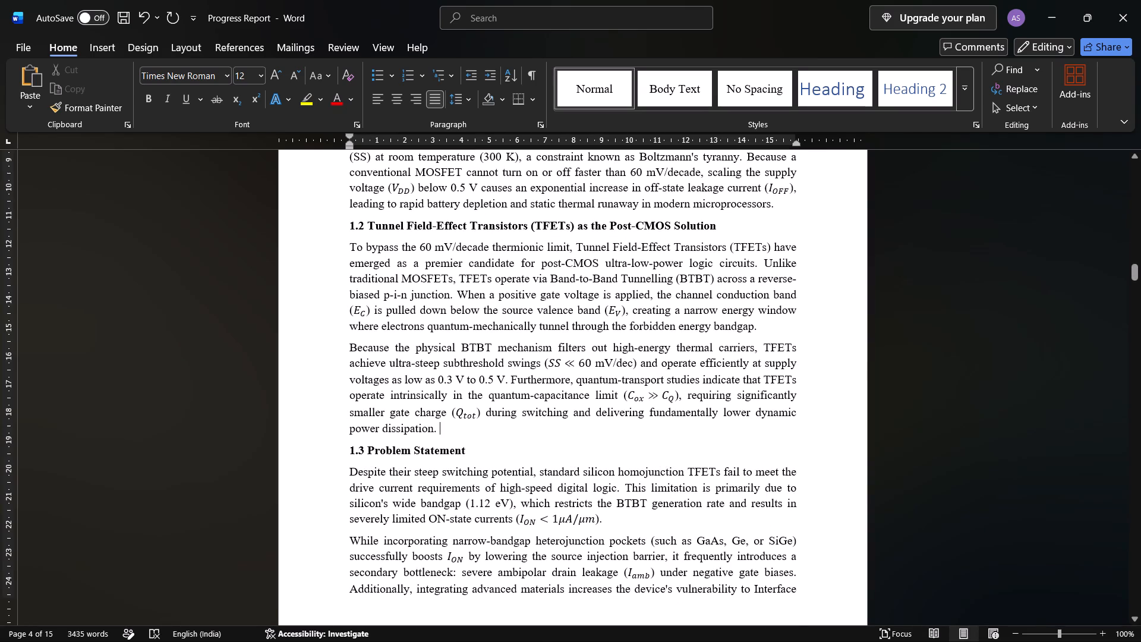
pyautogui.press('Return')
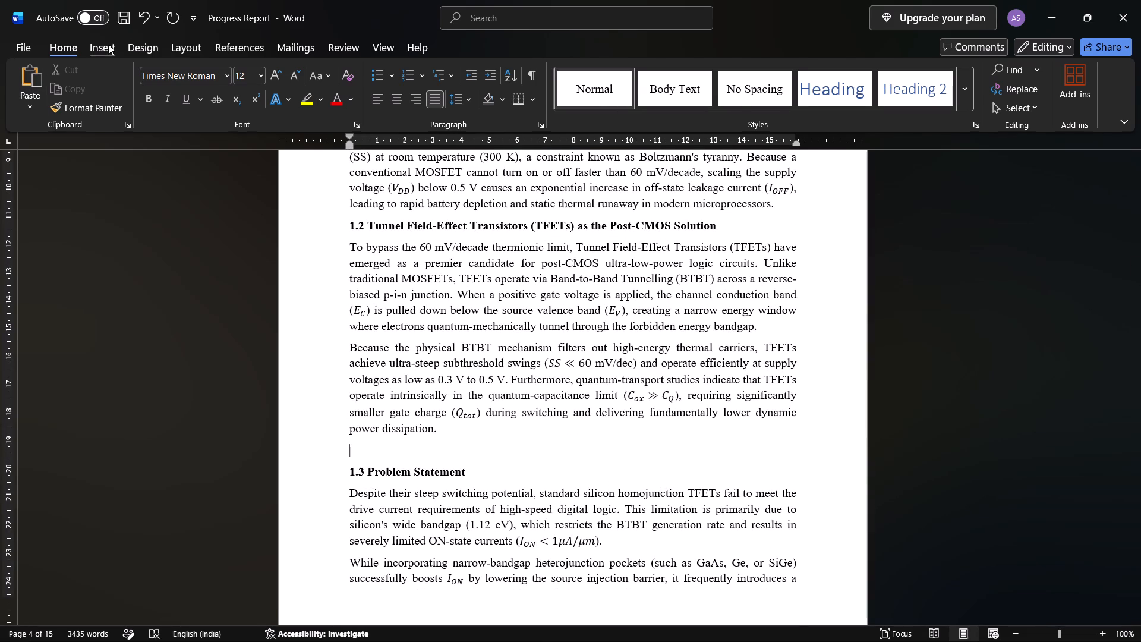
# Insert the picture fig1_1_thermionic_vs_btbt from the Documents > Project folder on the empty line before section 1.3.
pyautogui.click(108, 45)
pyautogui.click(156, 99)
pyautogui.click(184, 146)
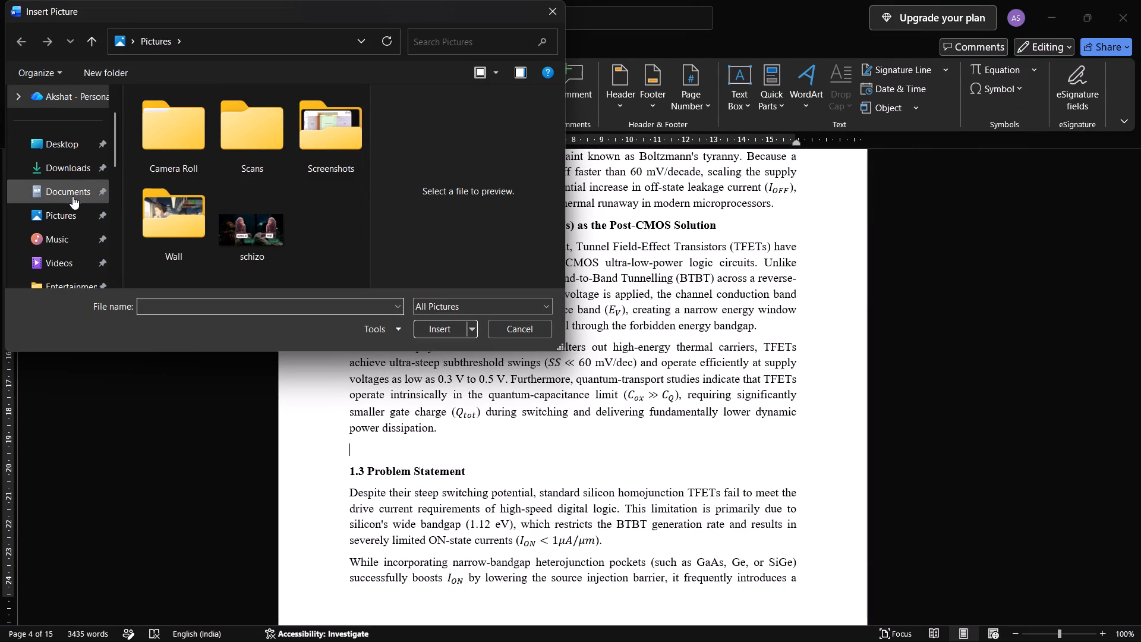
pyautogui.click(73, 196)
pyautogui.doubleClick(228, 191)
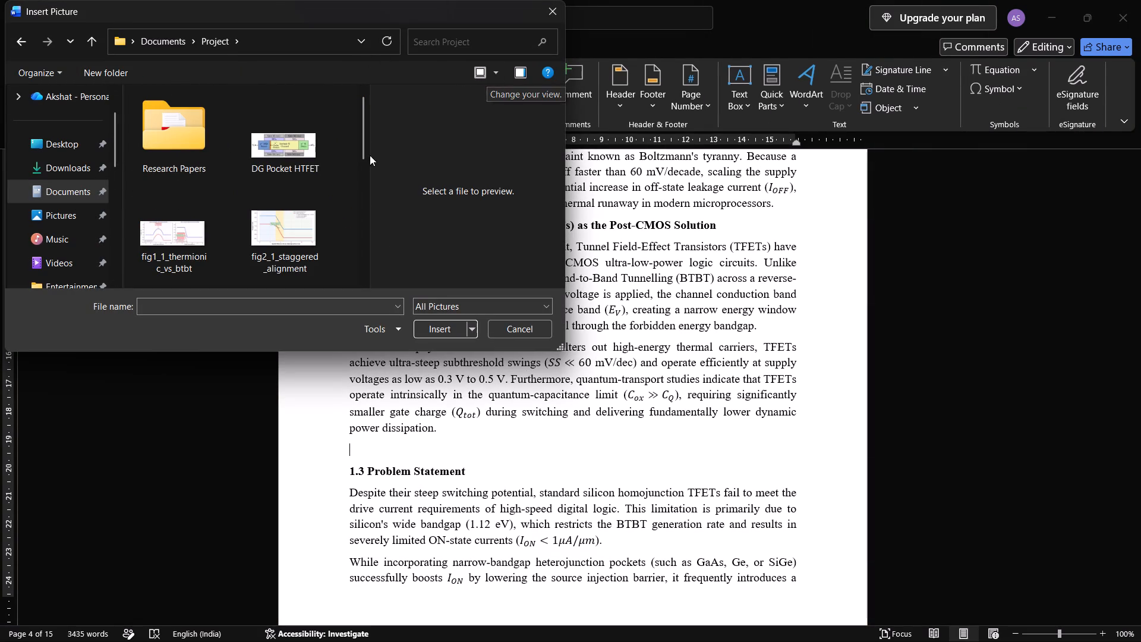
pyautogui.click(194, 215)
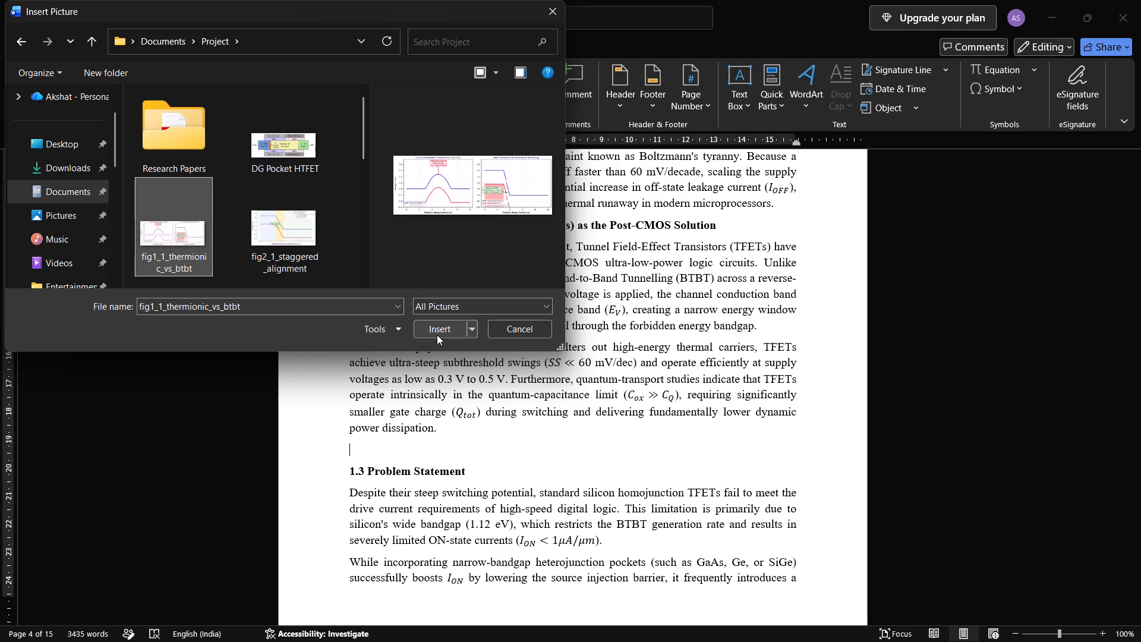
pyautogui.click(456, 328)
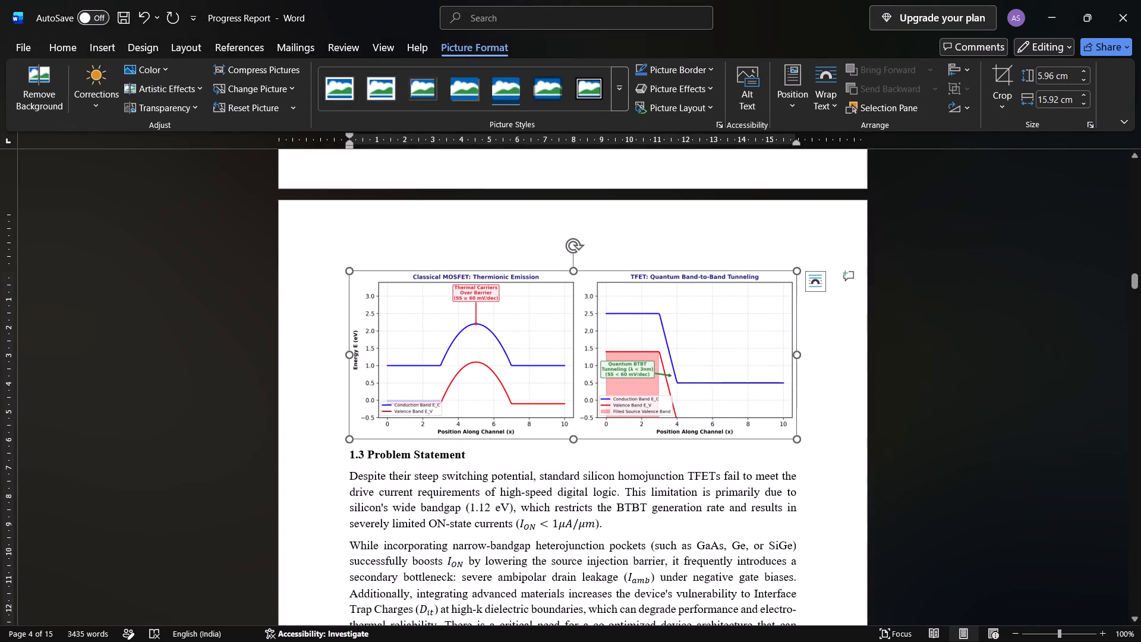
# Reduce the height of the thermionic-versus-BTBT figure, keeping its width, so that it fits directly under section 1.2's text.
pyautogui.moveTo(573, 439); pyautogui.dragTo(576, 422)
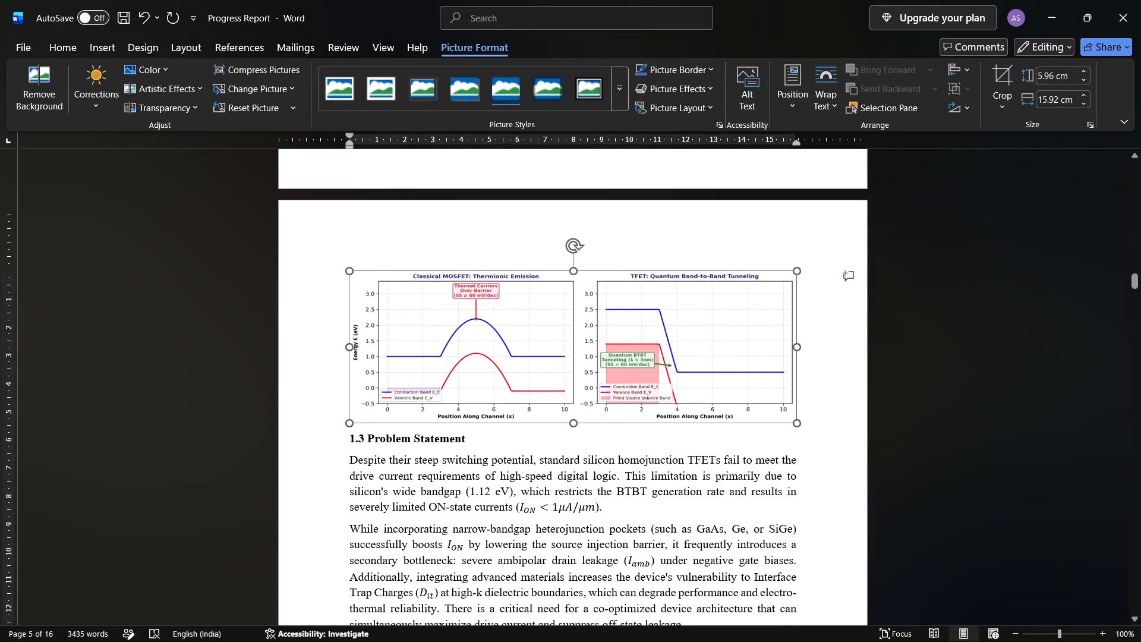
pyautogui.moveTo(576, 422); pyautogui.dragTo(576, 419)
pyautogui.scroll(1, 582, 395)
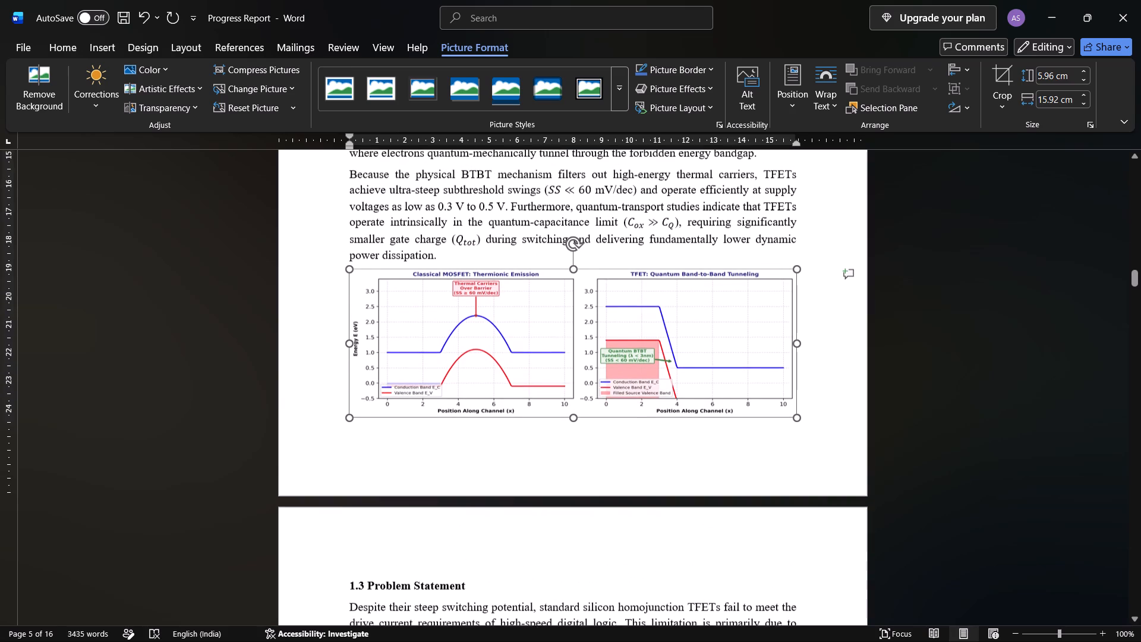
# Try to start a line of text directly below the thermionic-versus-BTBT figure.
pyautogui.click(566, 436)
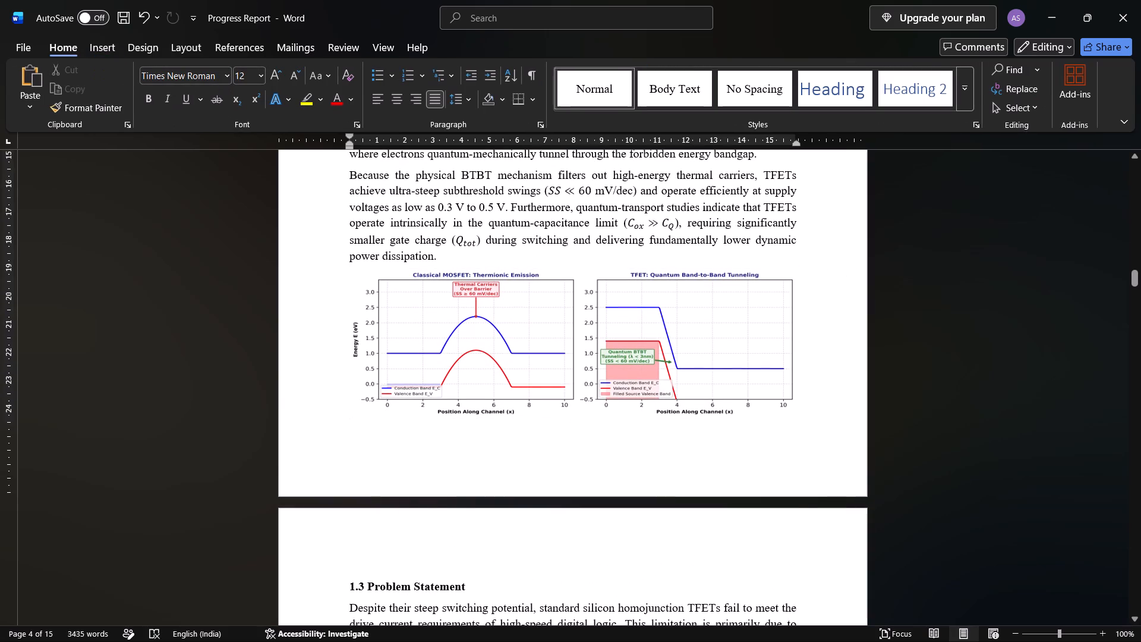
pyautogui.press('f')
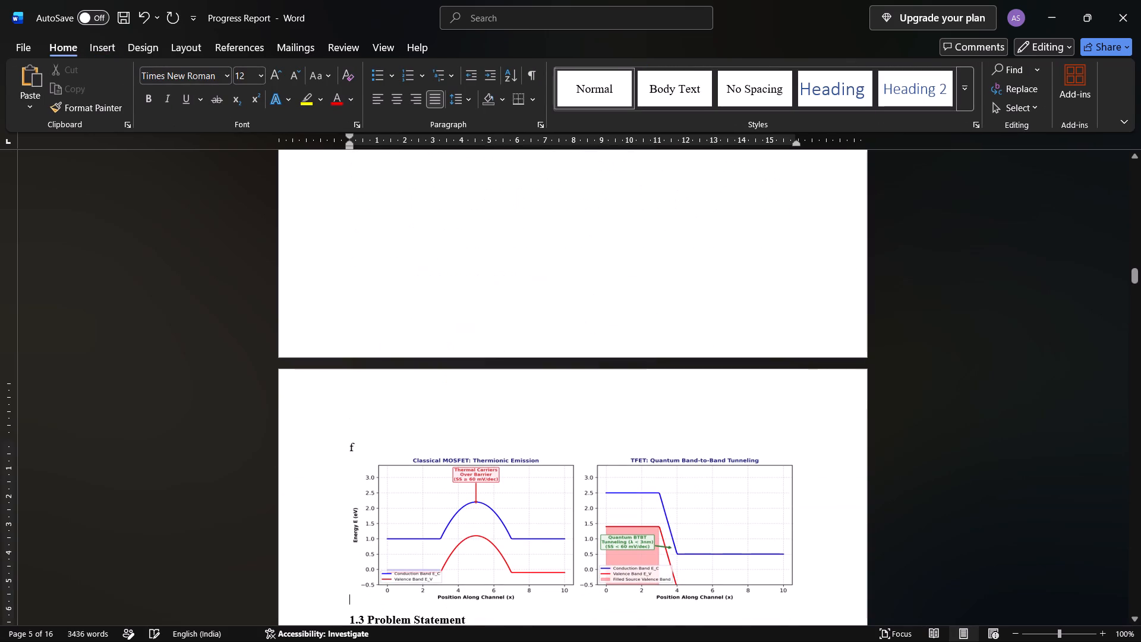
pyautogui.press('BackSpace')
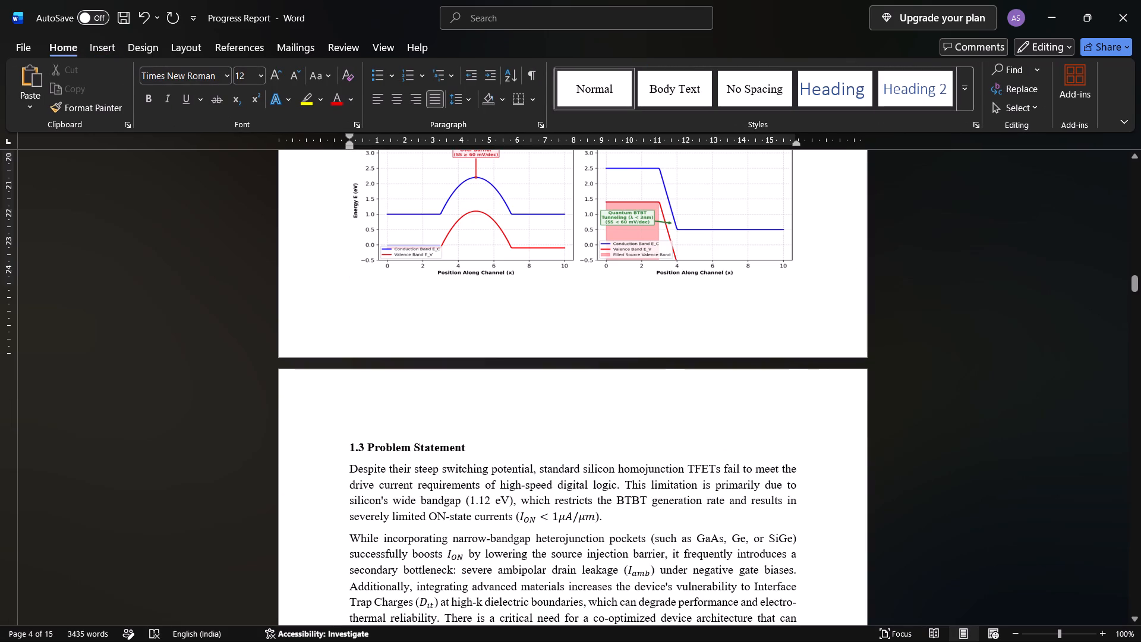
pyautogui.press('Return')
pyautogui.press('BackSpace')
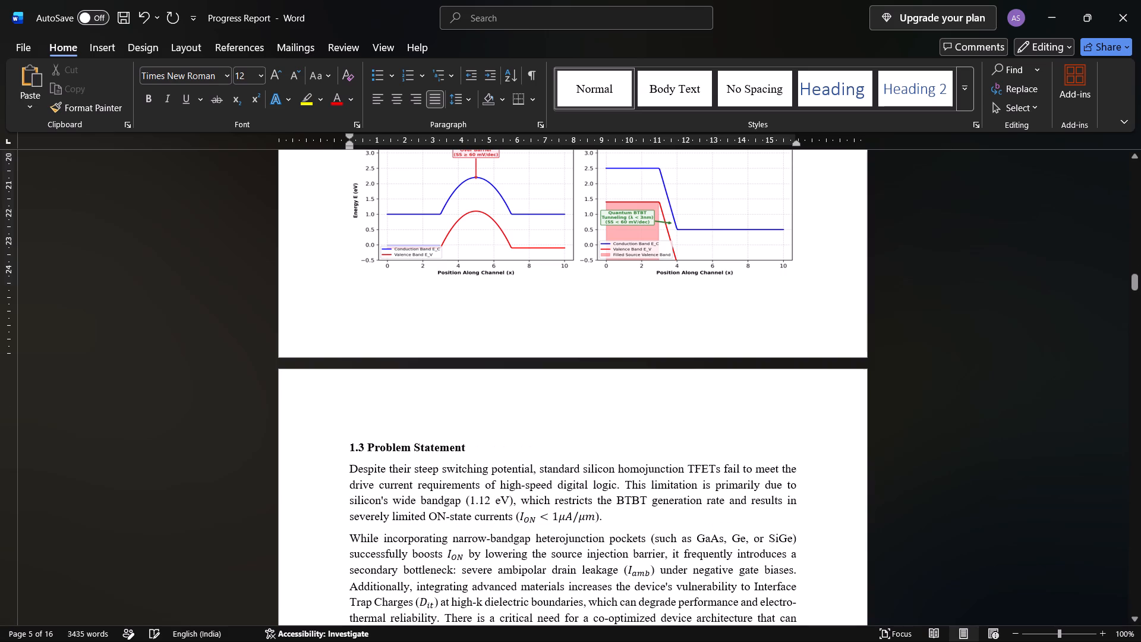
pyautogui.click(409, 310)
# Reduce the thermionic-versus-BTBT figure's height a little further, keeping its full width, to free space beneath it.
pyautogui.scroll(1, 475, 300)
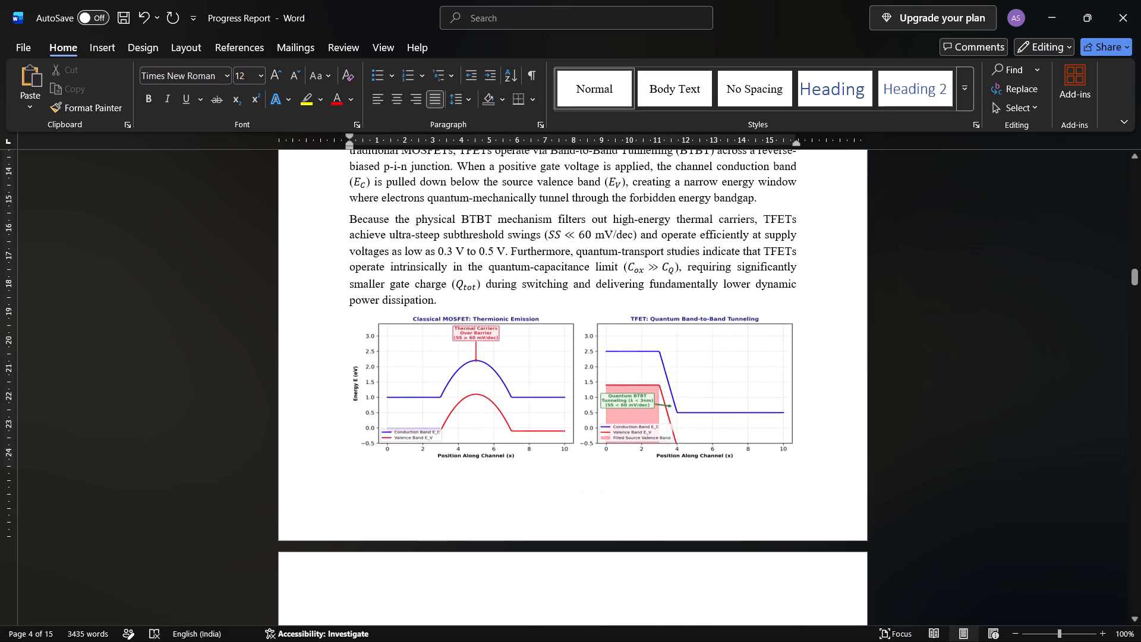
pyautogui.scroll(2, 556, 367)
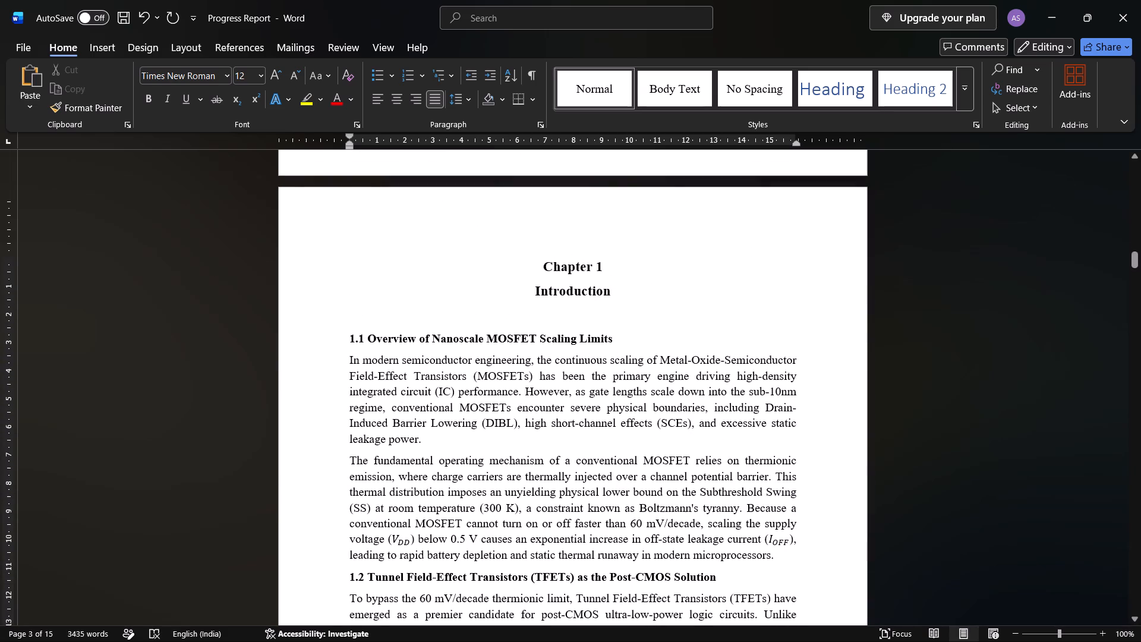
pyautogui.click(570, 235)
pyautogui.scroll(-3, 574, 429)
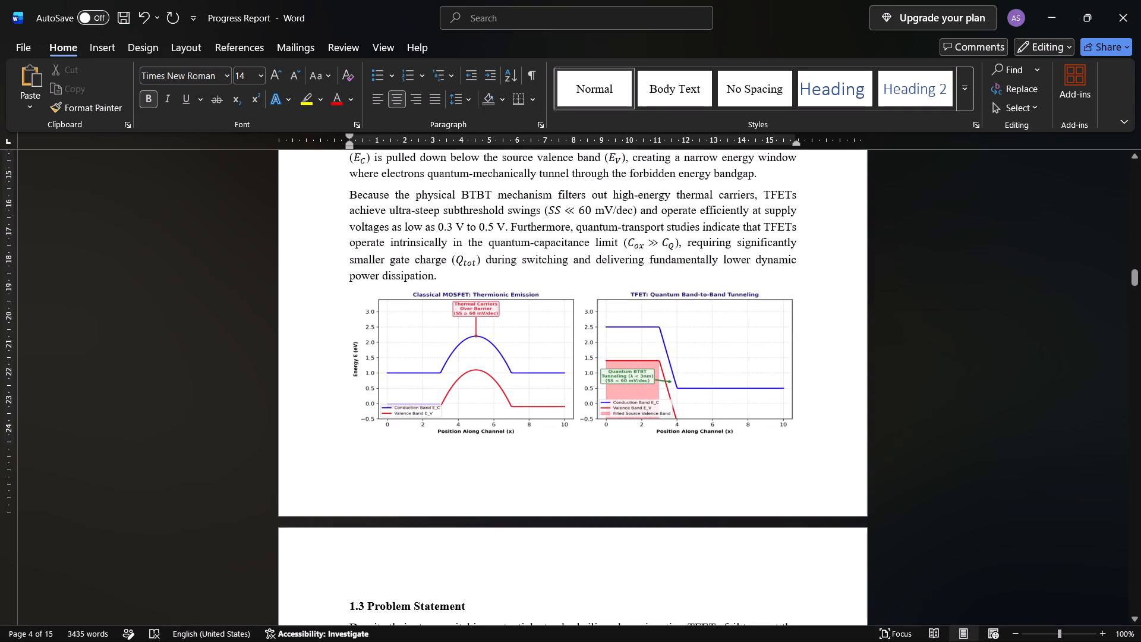
pyautogui.click(576, 401)
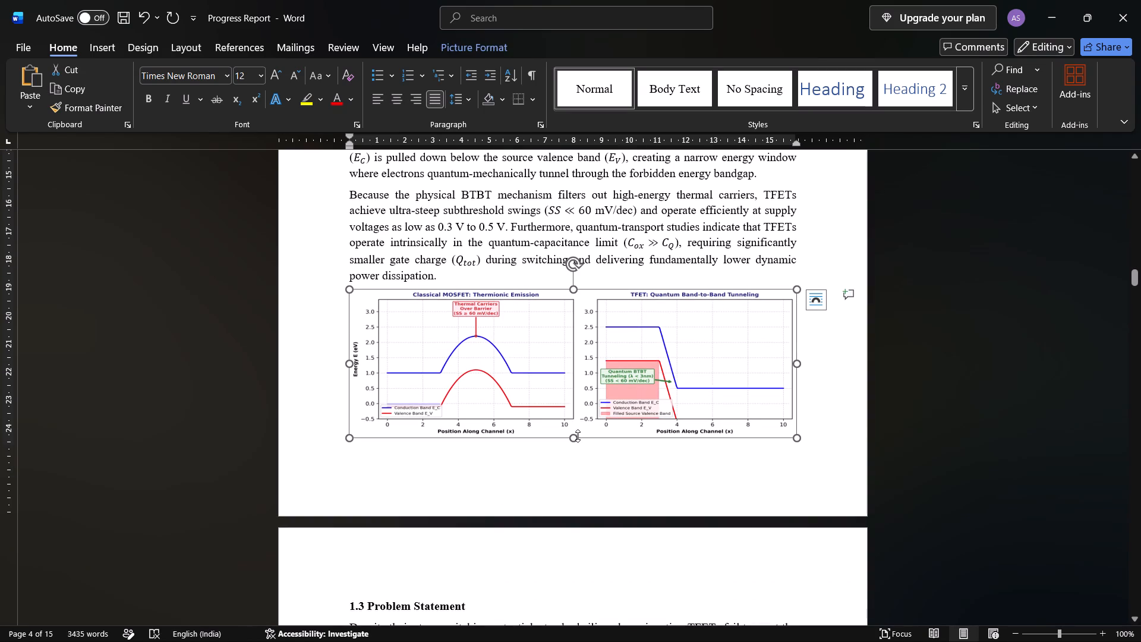
pyautogui.moveTo(573, 437); pyautogui.dragTo(573, 424)
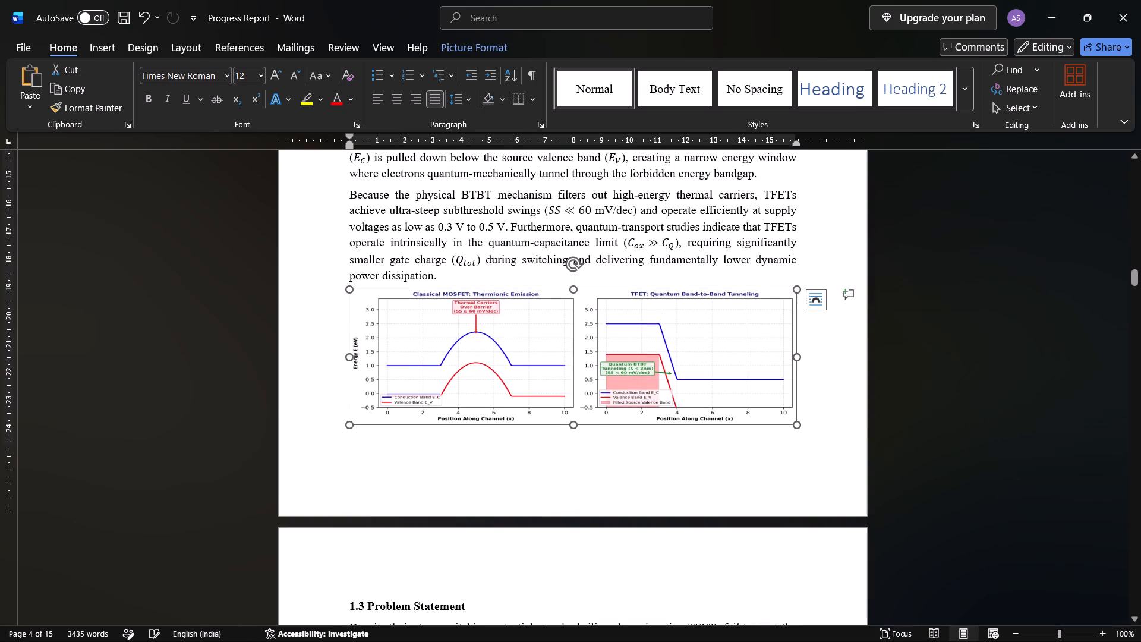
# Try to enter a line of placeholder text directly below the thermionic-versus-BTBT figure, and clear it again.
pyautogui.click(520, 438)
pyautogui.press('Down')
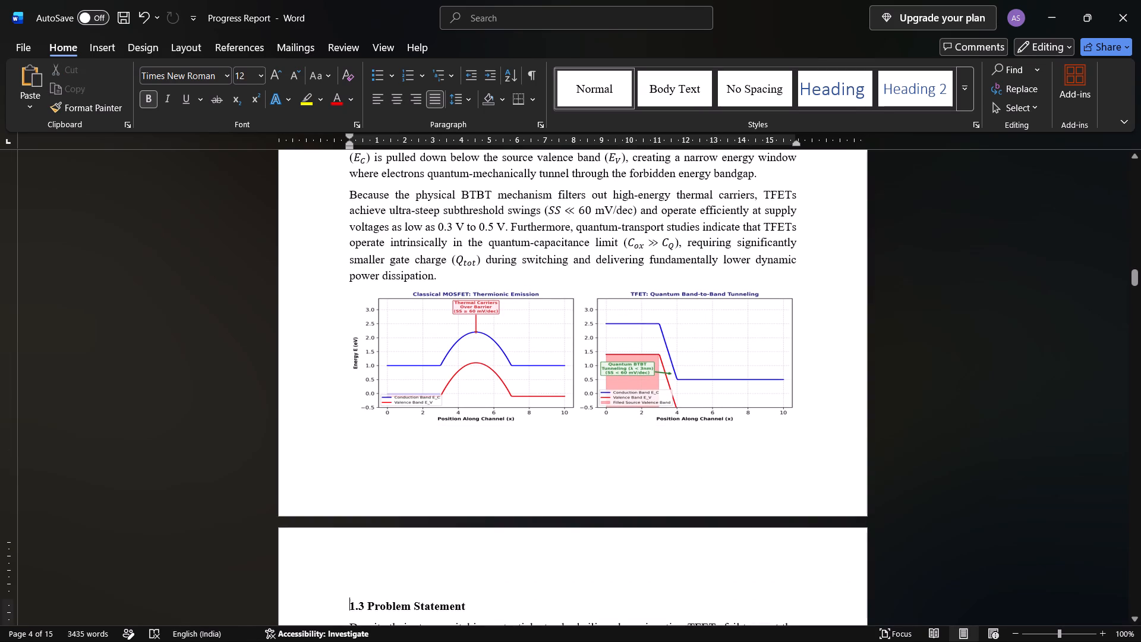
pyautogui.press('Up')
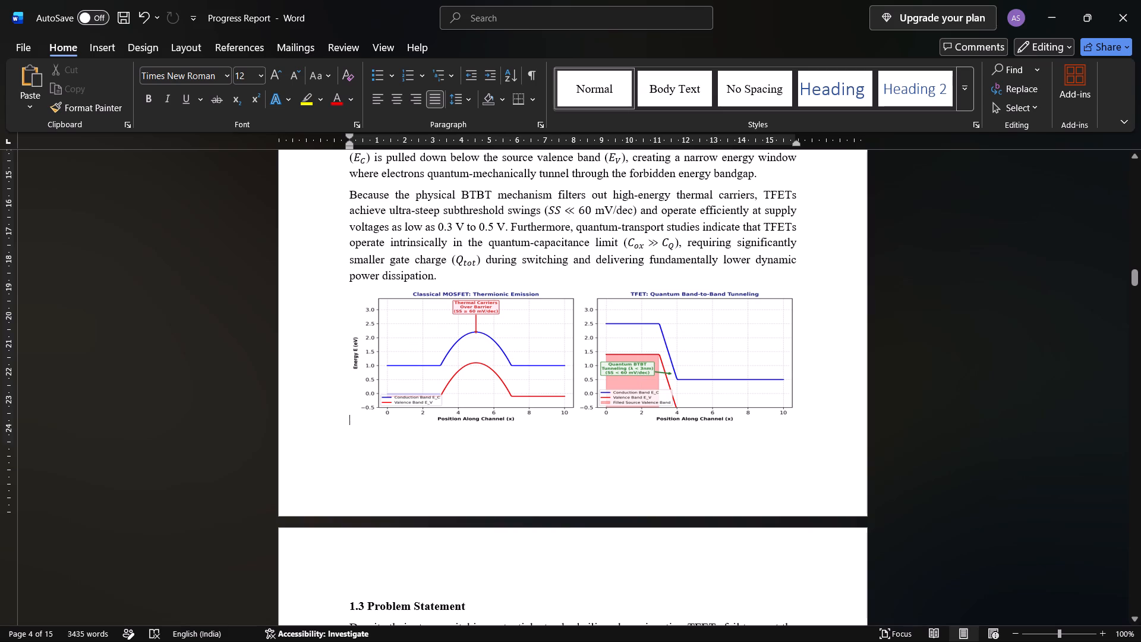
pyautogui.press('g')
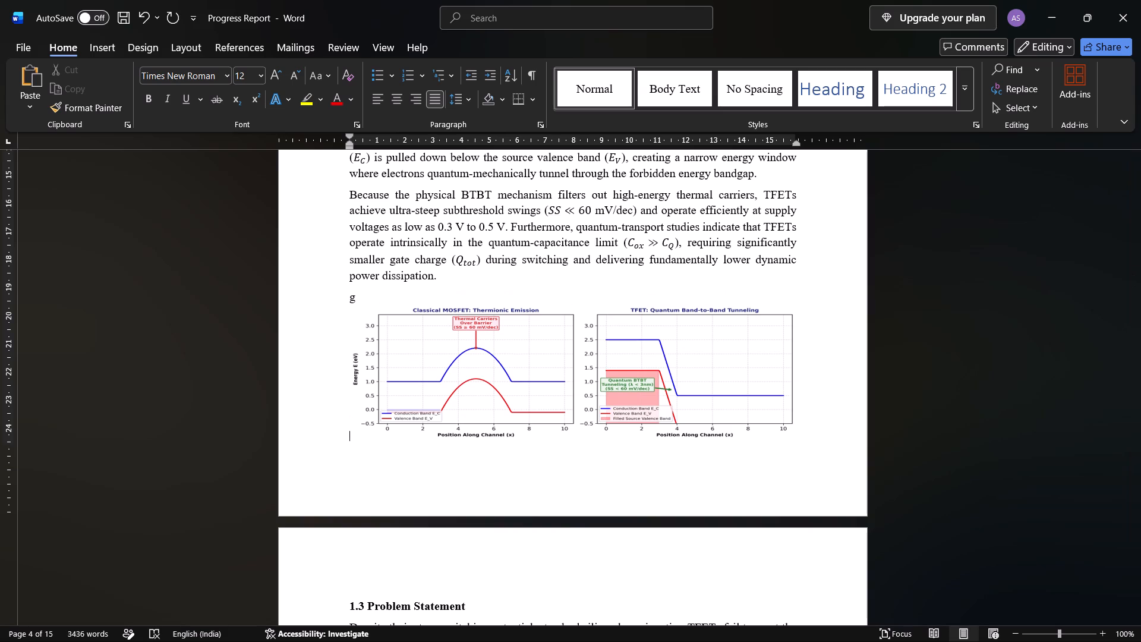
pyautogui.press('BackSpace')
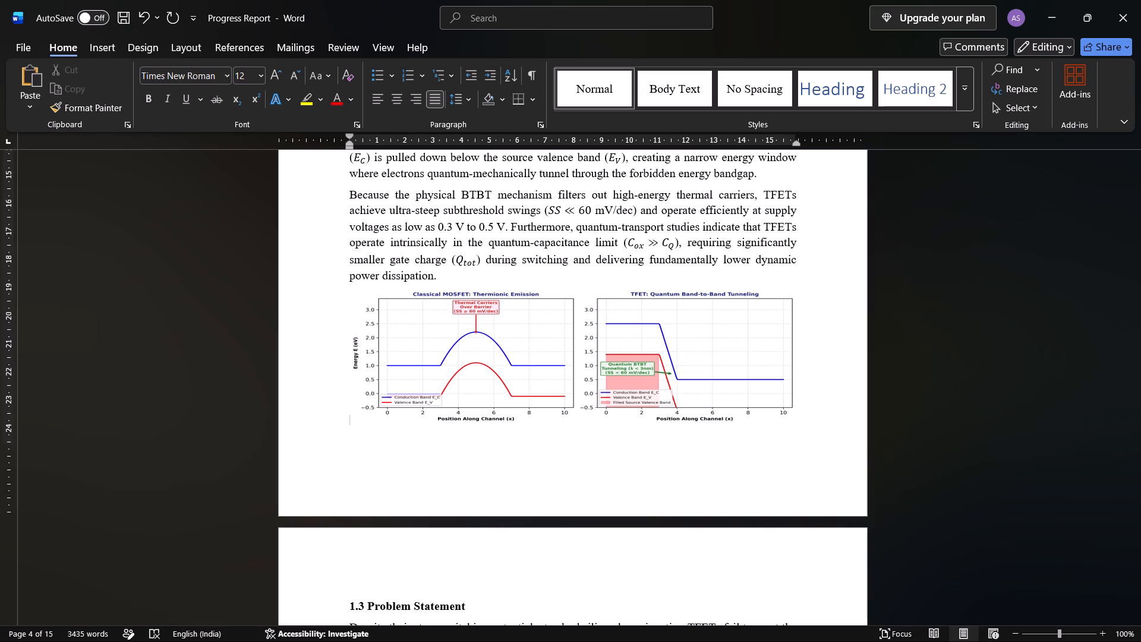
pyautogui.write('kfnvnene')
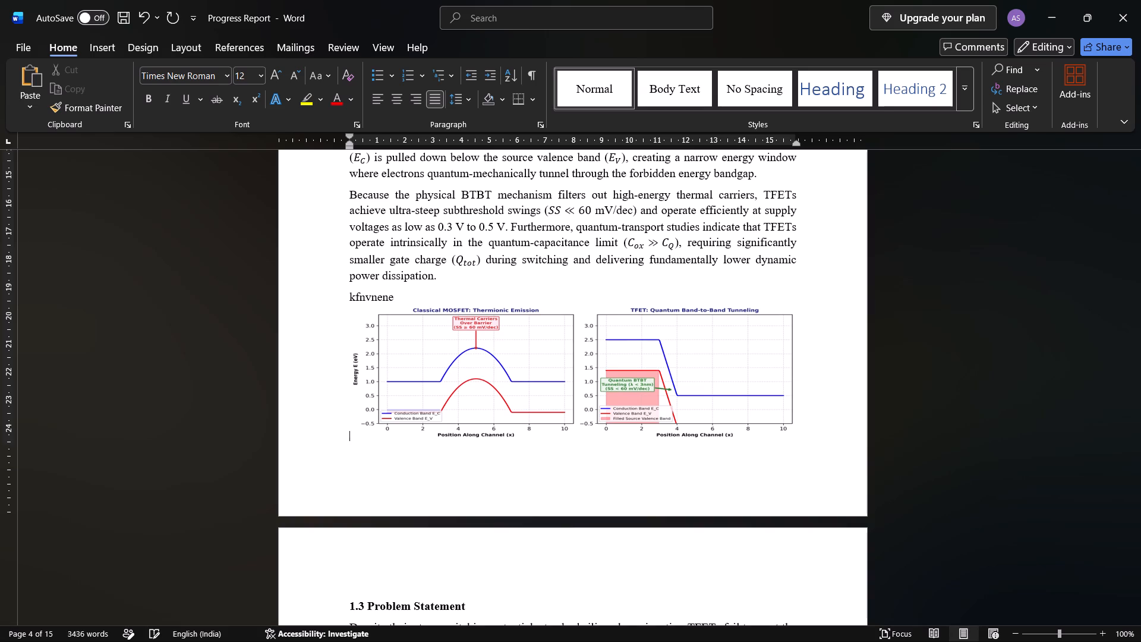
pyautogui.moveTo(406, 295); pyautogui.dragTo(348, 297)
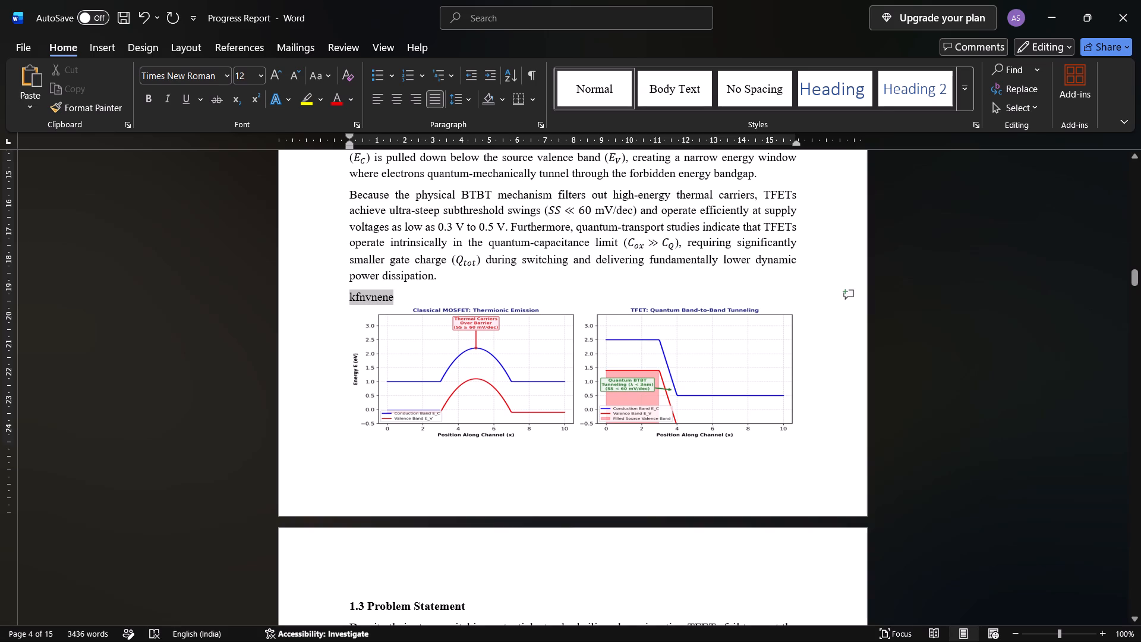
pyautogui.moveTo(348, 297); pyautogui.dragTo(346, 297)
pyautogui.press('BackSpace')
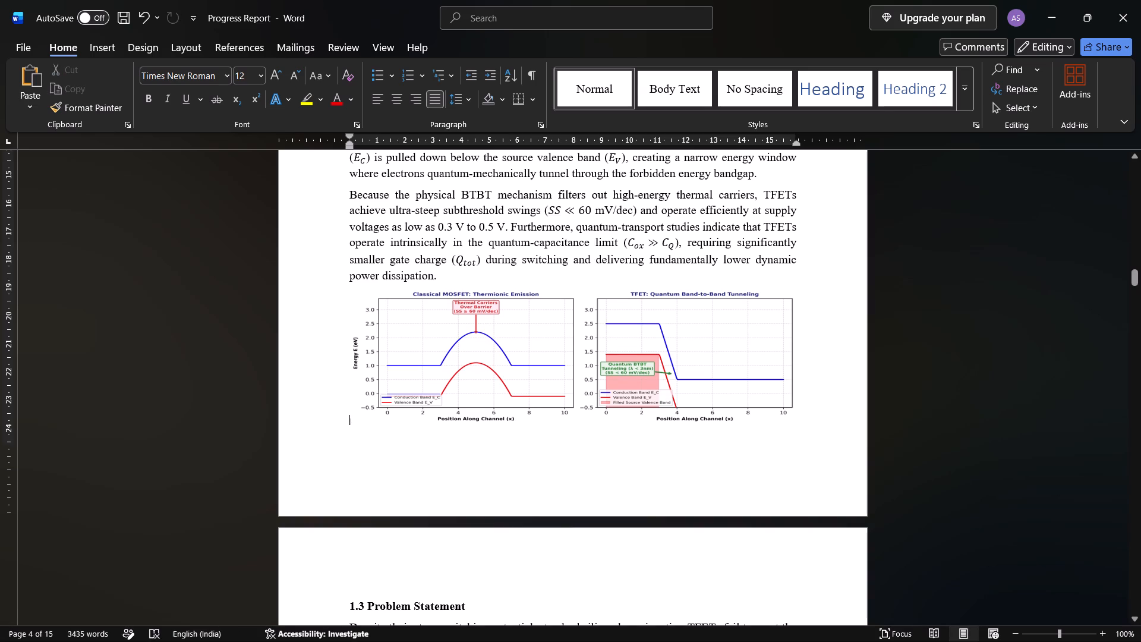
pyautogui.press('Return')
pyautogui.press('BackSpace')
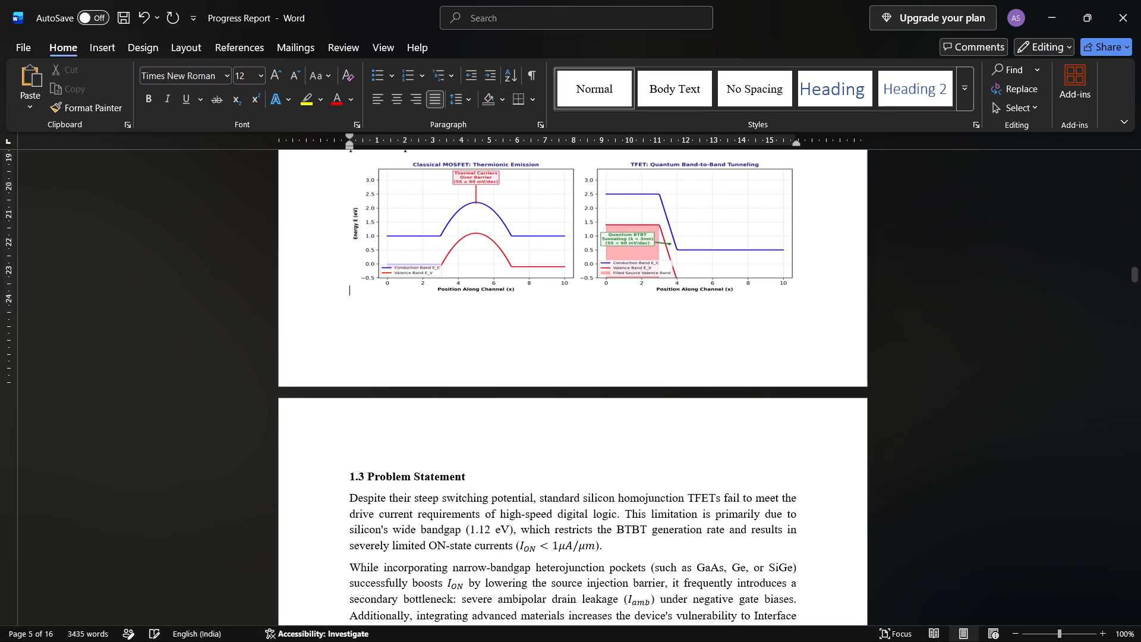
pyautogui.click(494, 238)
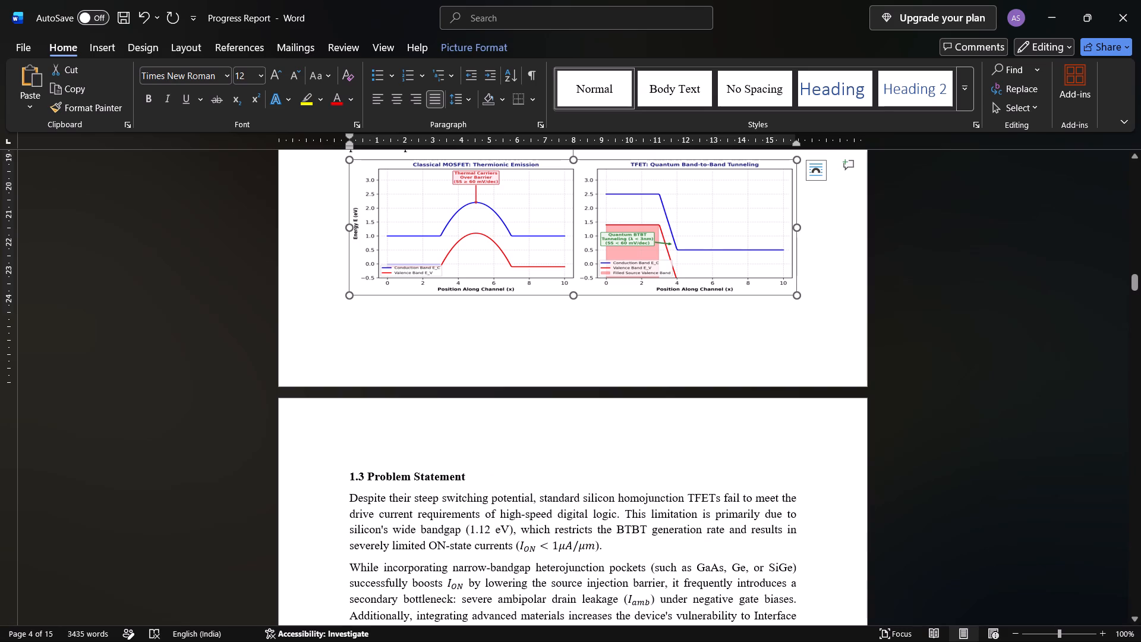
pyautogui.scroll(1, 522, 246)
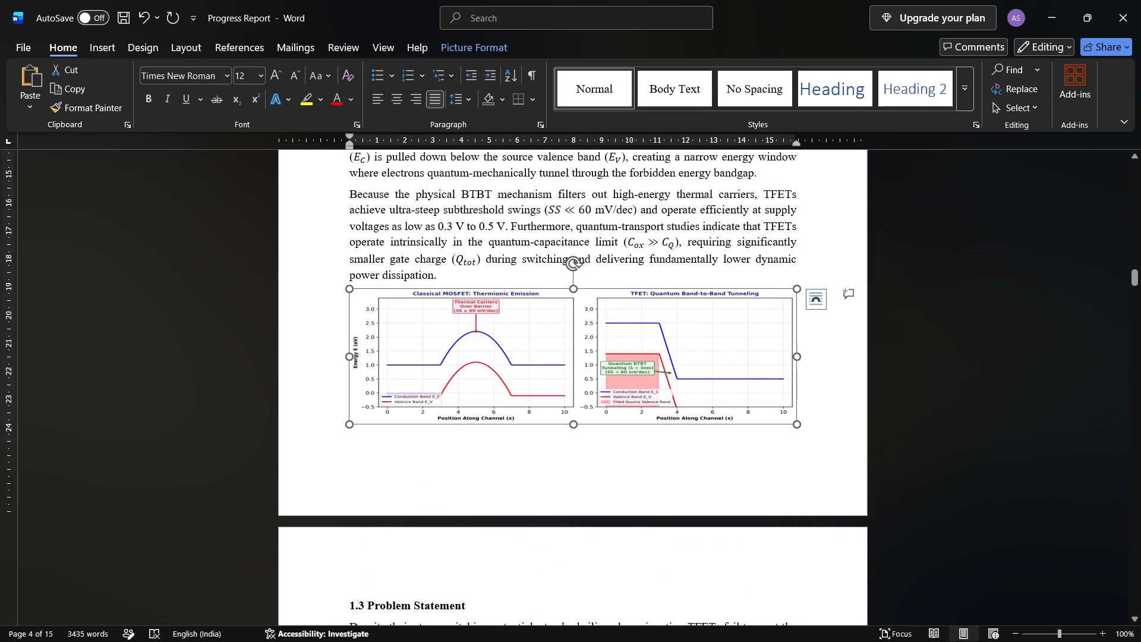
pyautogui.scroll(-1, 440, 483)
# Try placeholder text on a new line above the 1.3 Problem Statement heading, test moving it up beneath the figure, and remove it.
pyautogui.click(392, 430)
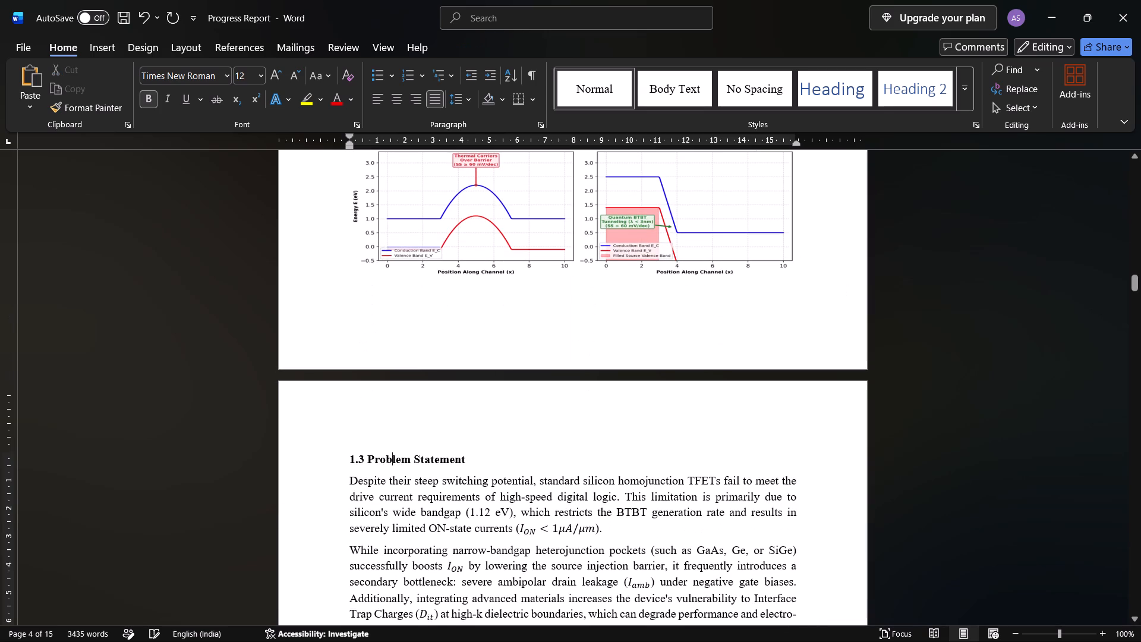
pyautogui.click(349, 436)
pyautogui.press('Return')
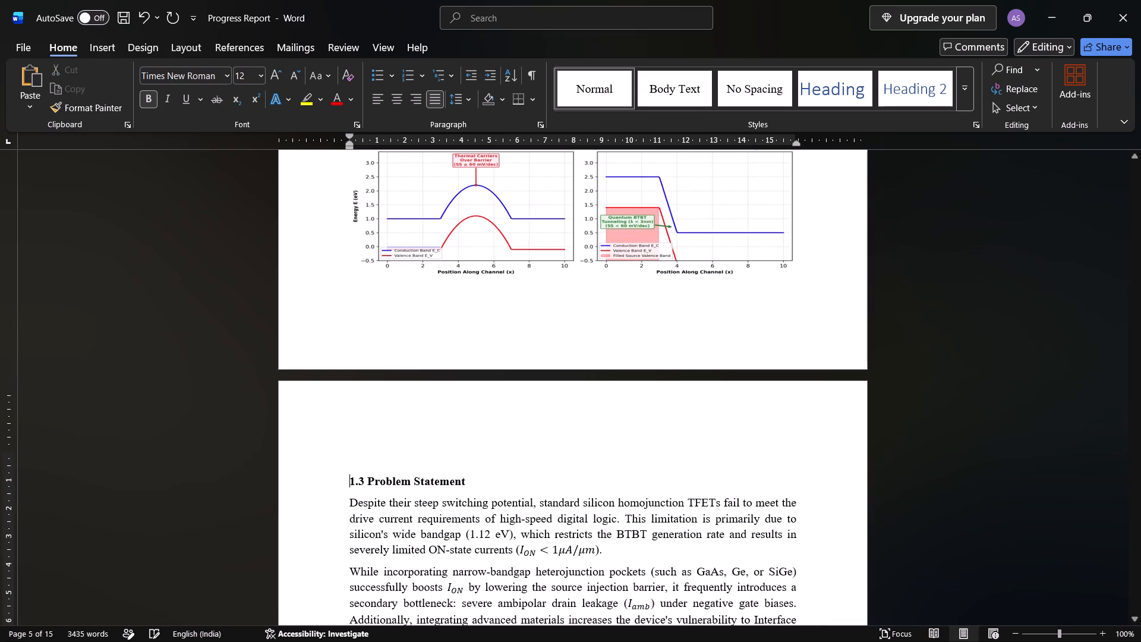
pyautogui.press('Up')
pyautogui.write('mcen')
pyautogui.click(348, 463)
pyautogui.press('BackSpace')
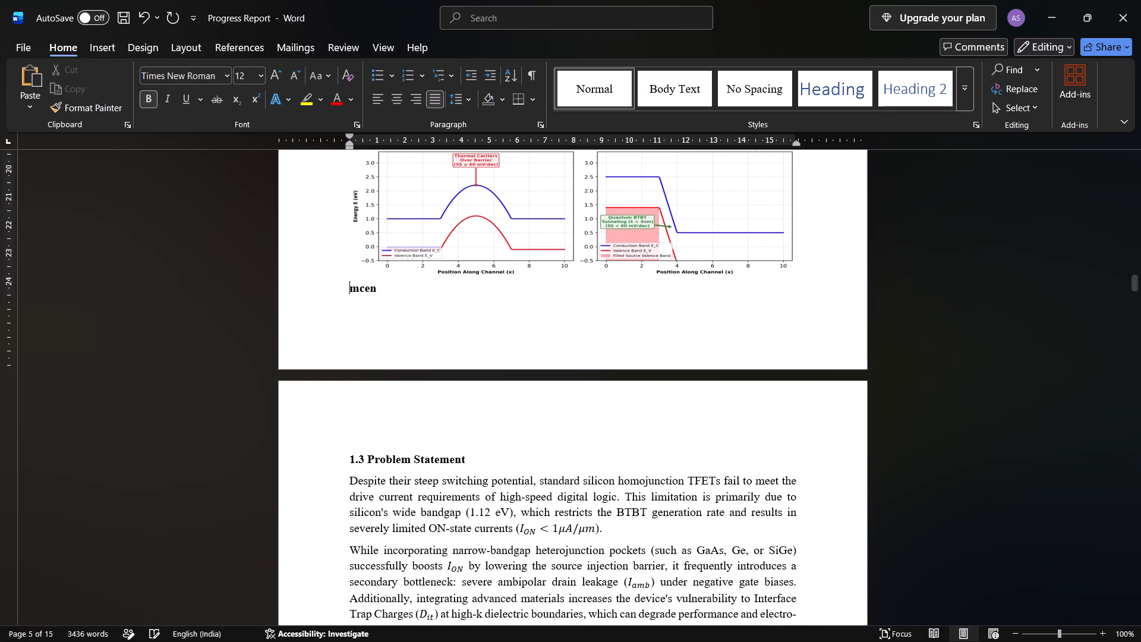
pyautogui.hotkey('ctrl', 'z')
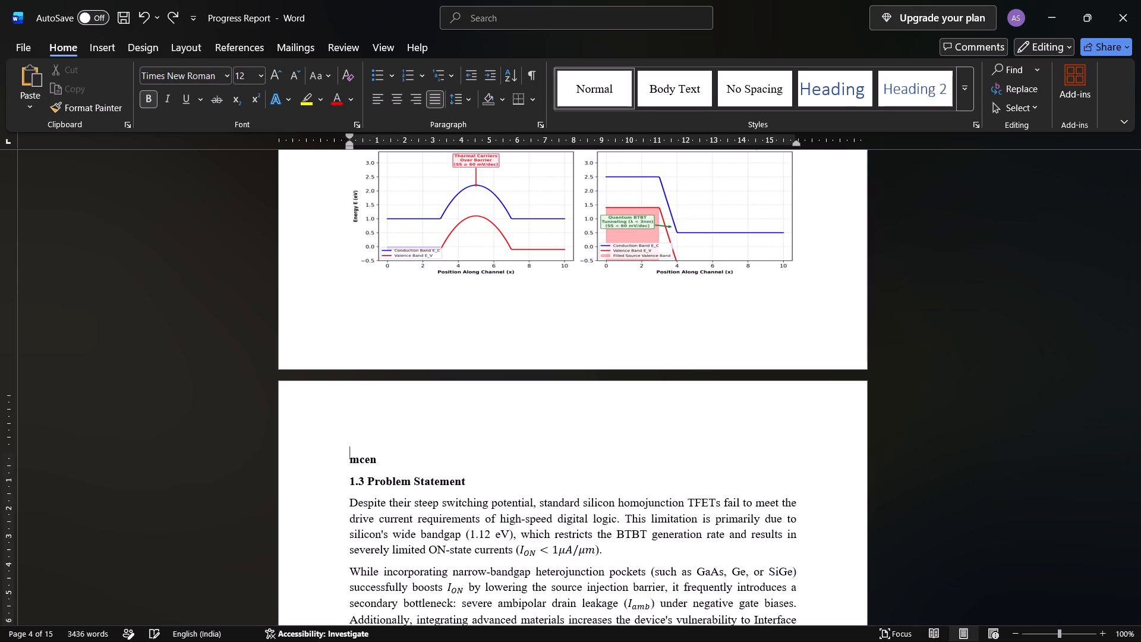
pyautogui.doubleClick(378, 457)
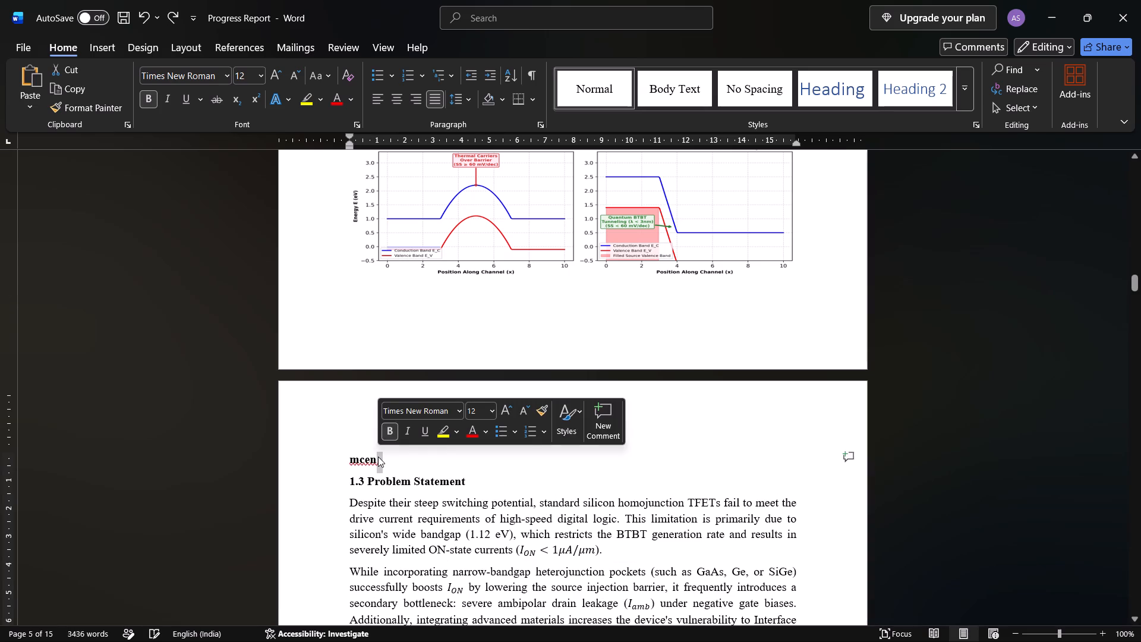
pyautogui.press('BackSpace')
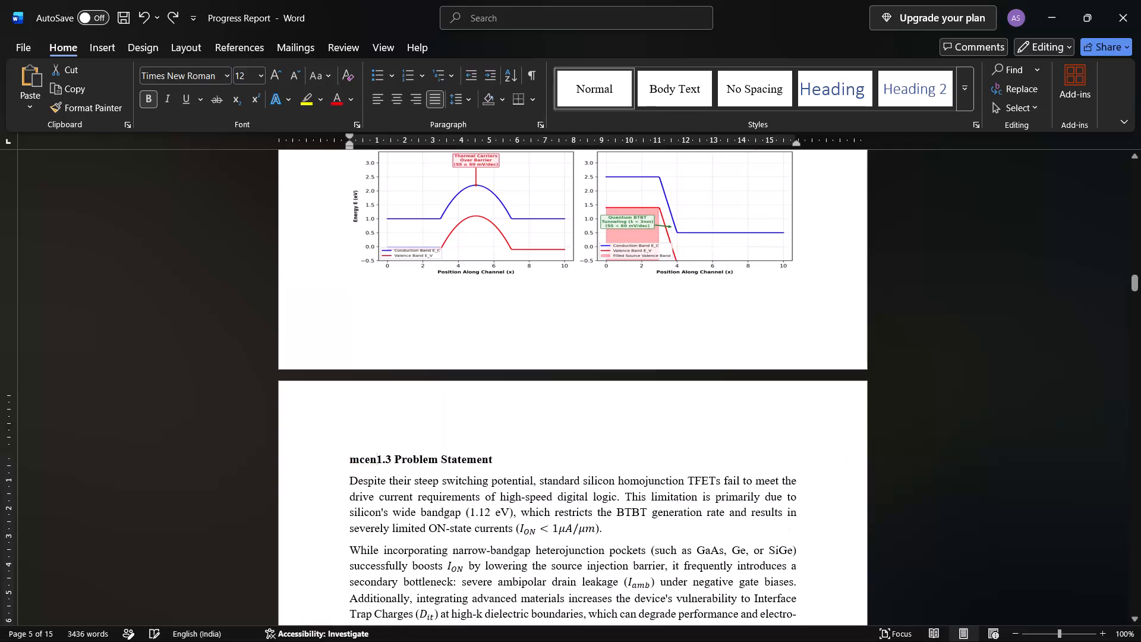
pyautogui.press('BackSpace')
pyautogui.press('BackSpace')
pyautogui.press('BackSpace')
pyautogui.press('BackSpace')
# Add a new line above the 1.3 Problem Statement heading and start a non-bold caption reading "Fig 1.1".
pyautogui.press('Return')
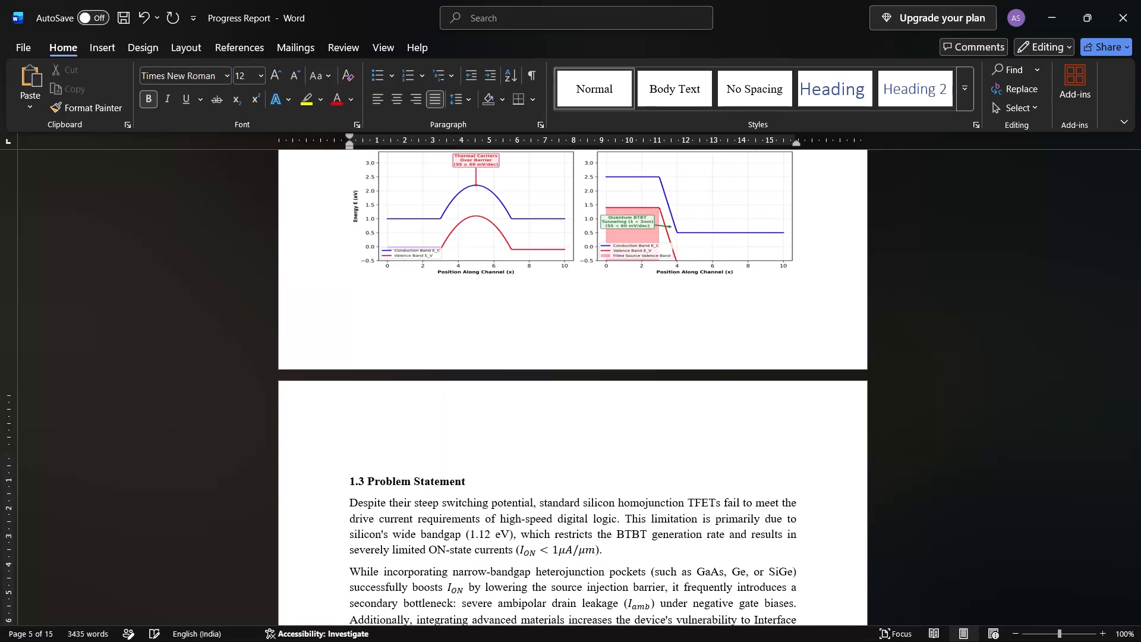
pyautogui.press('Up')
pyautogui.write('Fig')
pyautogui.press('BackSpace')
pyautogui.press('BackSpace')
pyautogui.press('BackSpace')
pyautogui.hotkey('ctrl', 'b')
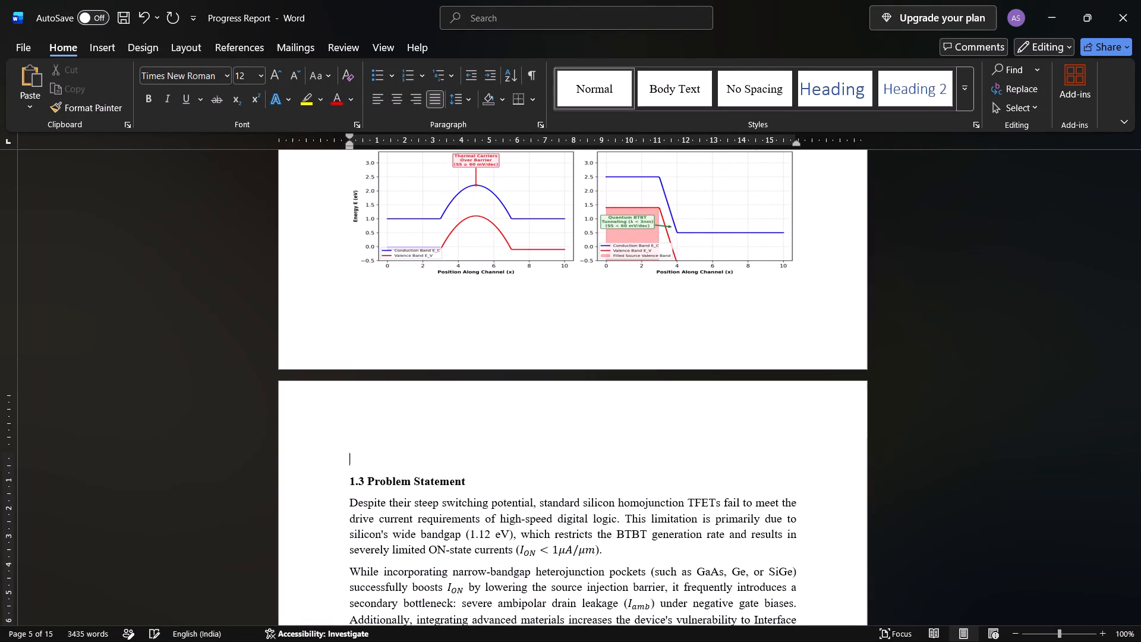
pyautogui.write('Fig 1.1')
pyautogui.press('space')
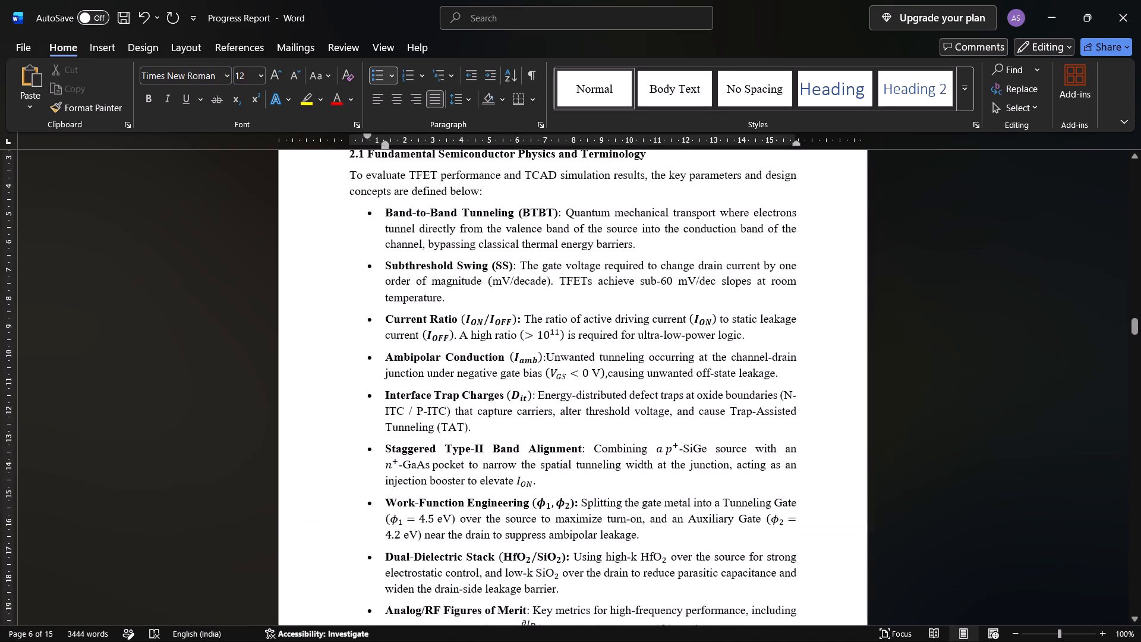
pyautogui.scroll(4, 582, 483)
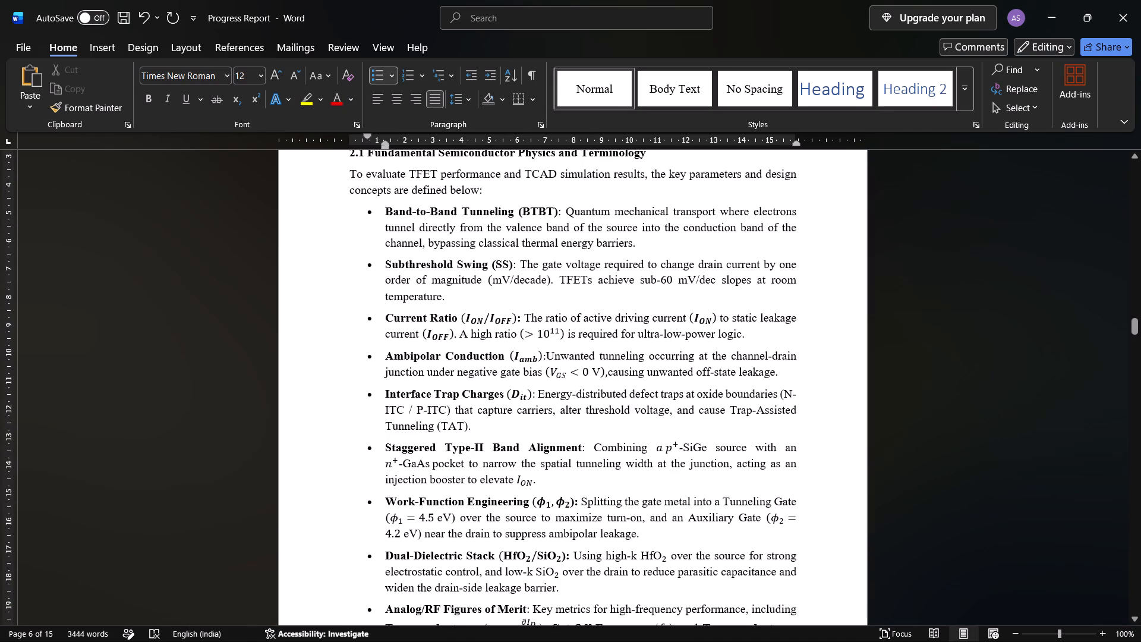
pyautogui.scroll(3, 582, 483)
# Add a blank, unbulleted line between the 2.2.1 Heterojunctions and Type-II Band Alignment and 2.2.2 Dual-Dielectric Gate Stacks bullets.
pyautogui.scroll(-3, 582, 483)
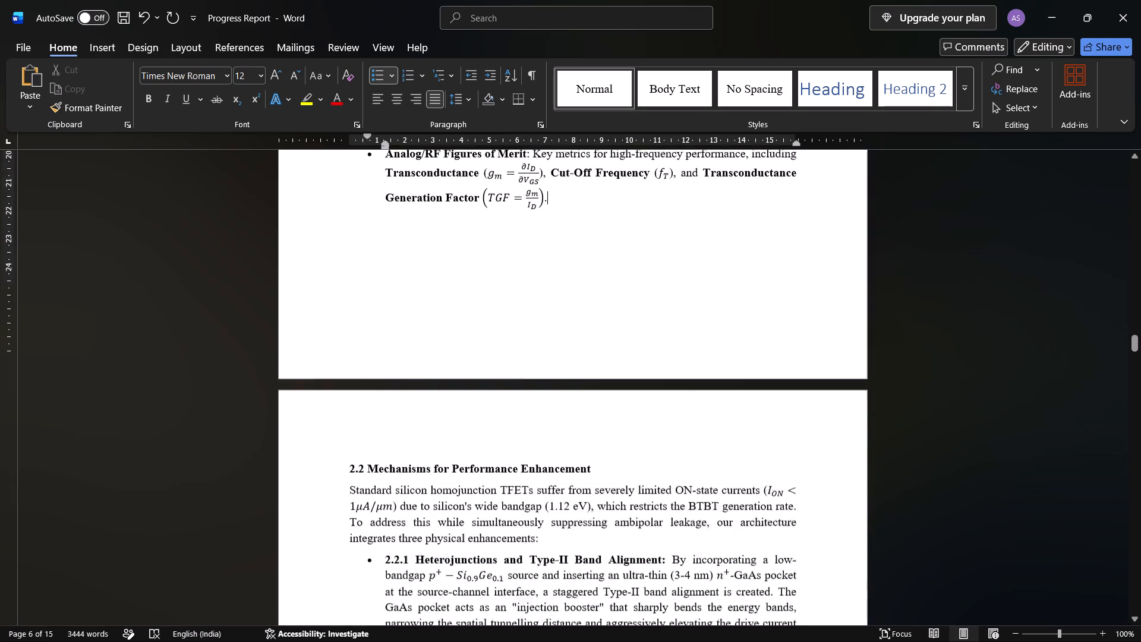
pyautogui.scroll(-3, 582, 483)
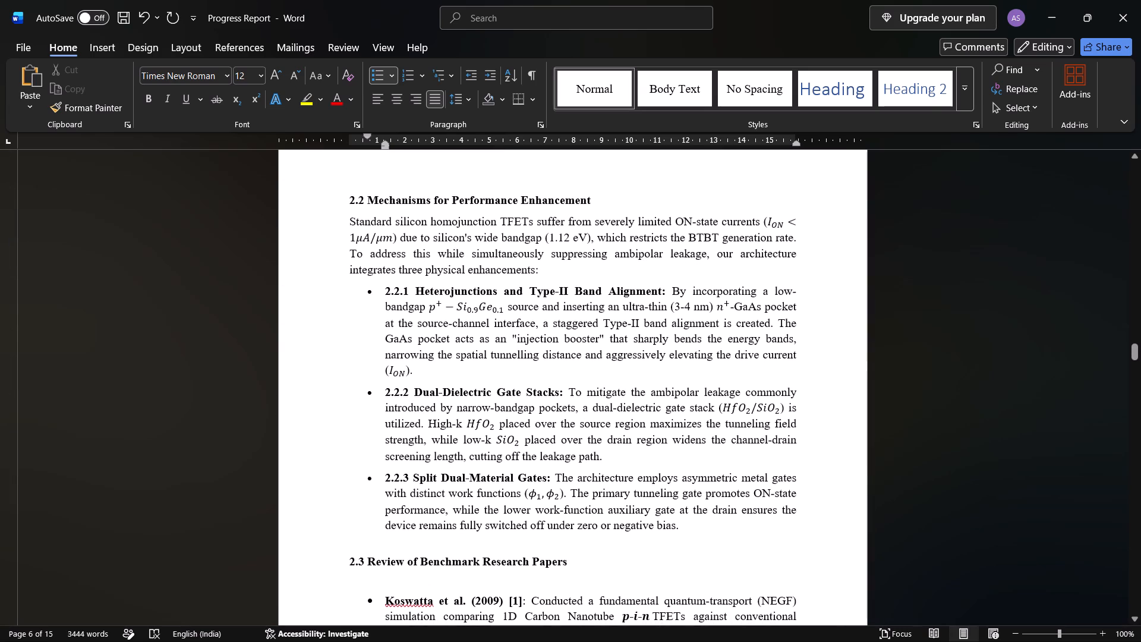
pyautogui.click(483, 372)
pyautogui.press('Return')
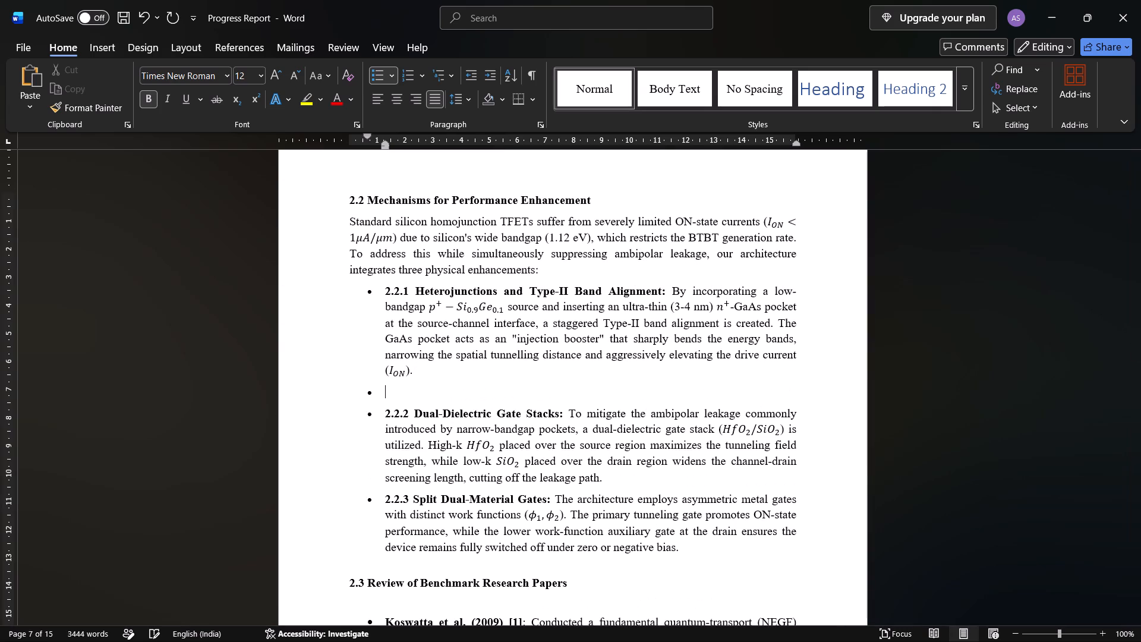
pyautogui.press('BackSpace')
pyautogui.press('BackSpace')
# Insert the picture "fig2_1_staggered_alignment_comparison (1)" from the Project folder on the blank line beneath 2.2.1.
pyautogui.click(99, 45)
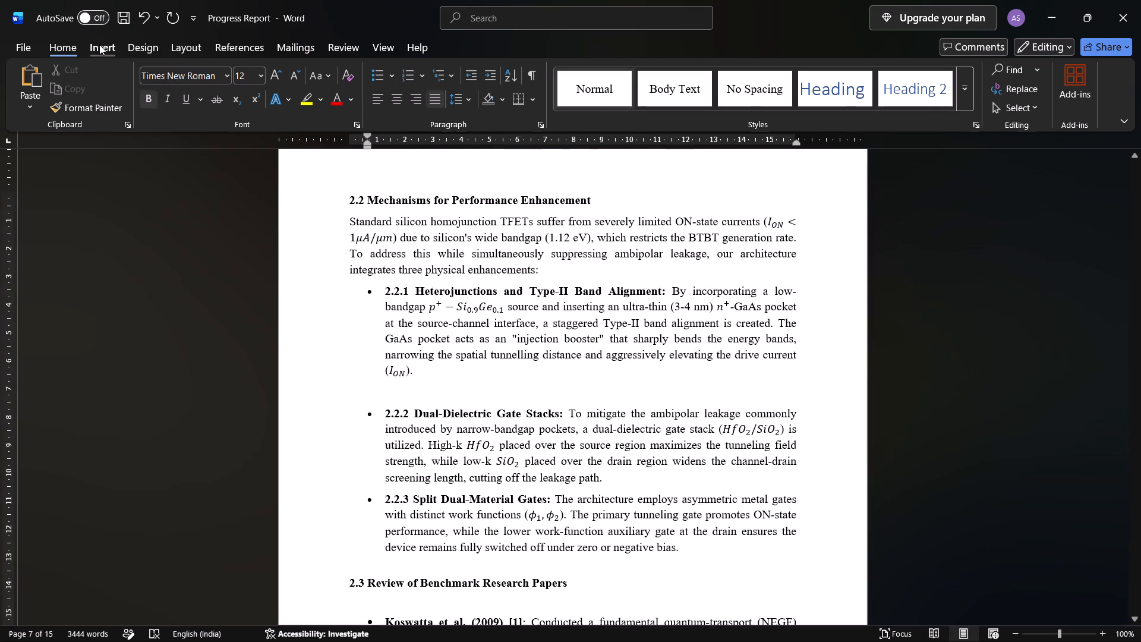
pyautogui.click(157, 98)
pyautogui.click(212, 156)
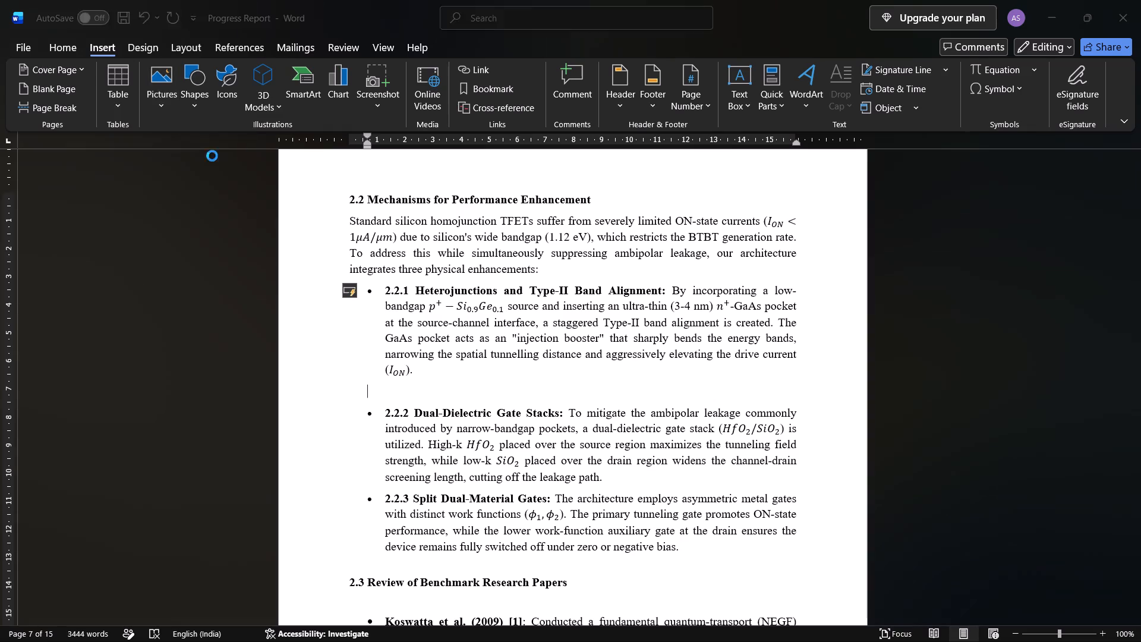
pyautogui.scroll(-7, 308, 205)
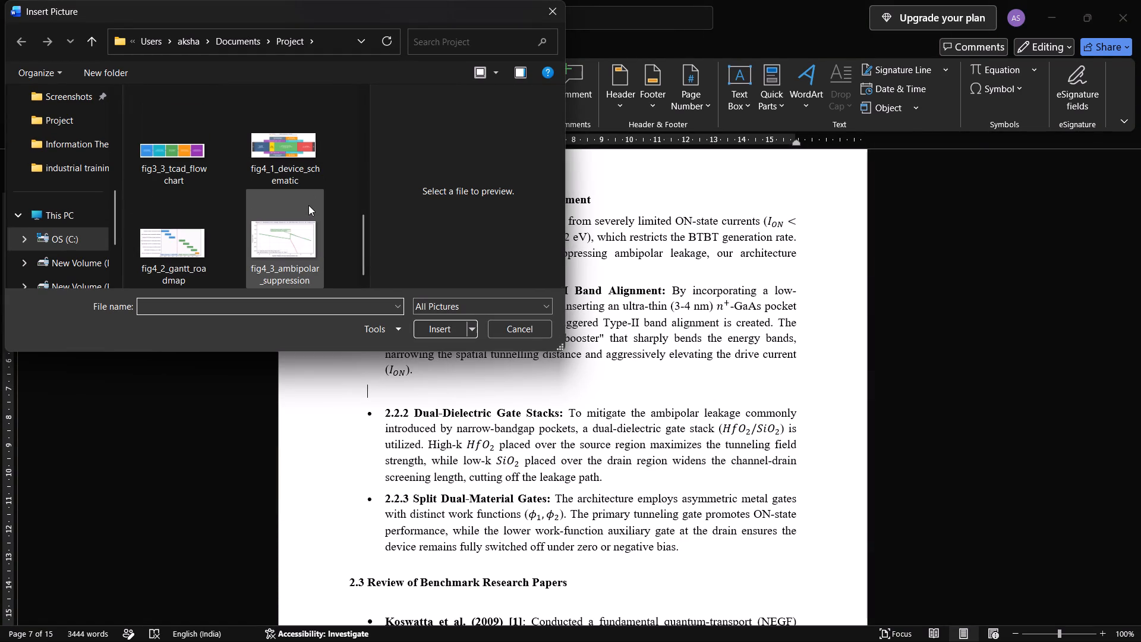
pyautogui.scroll(-2, 225, 246)
pyautogui.scroll(1, 225, 246)
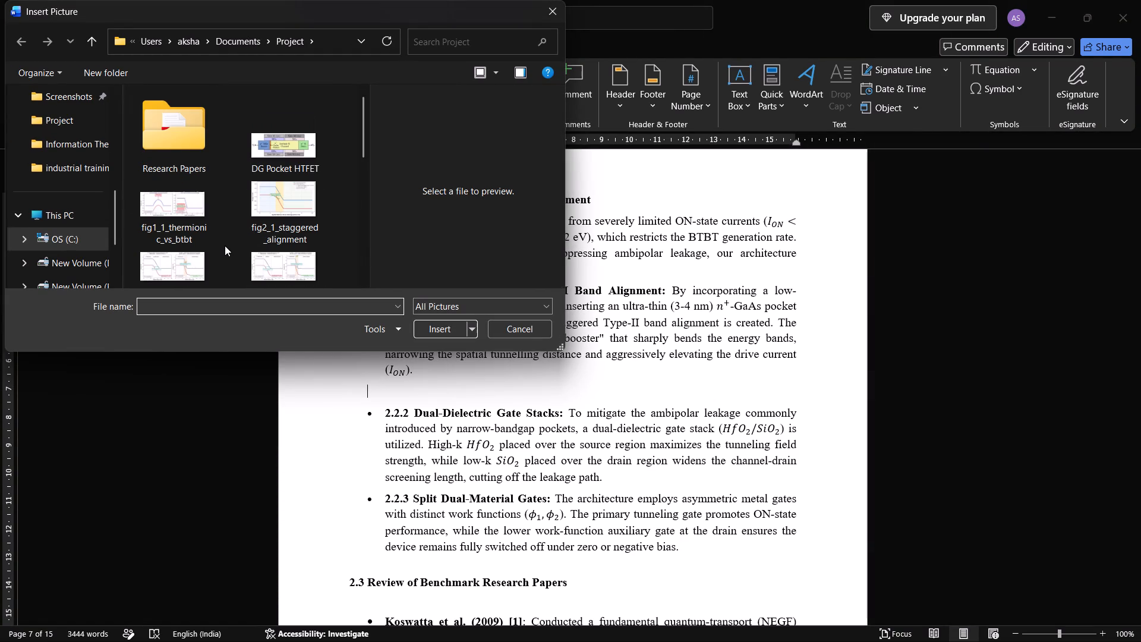
pyautogui.click(270, 262)
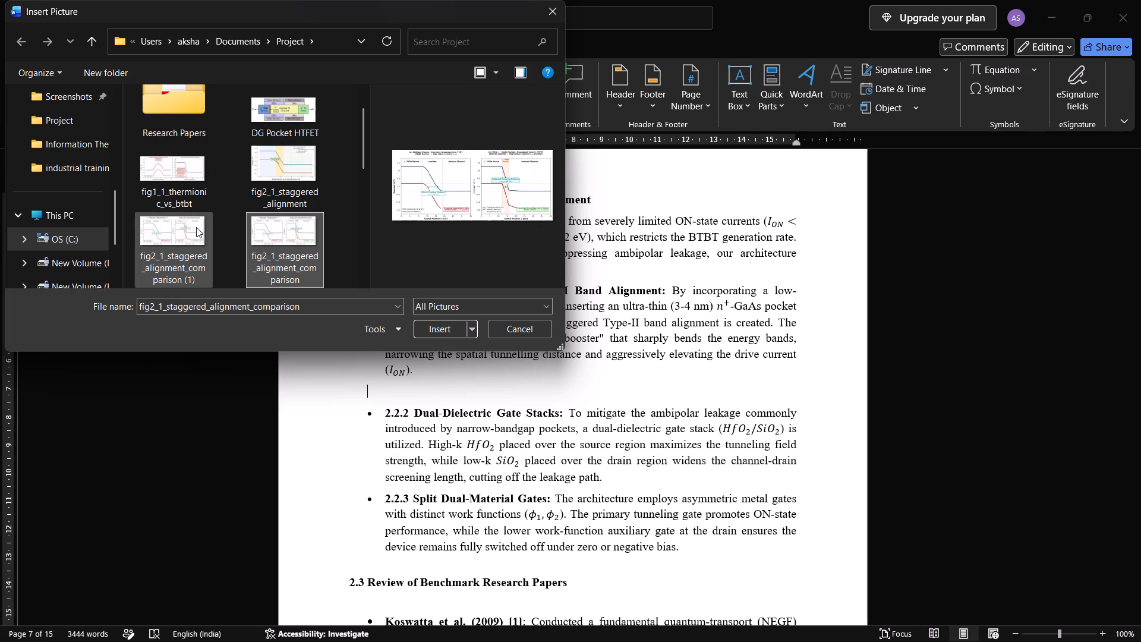
pyautogui.click(196, 227)
pyautogui.click(441, 333)
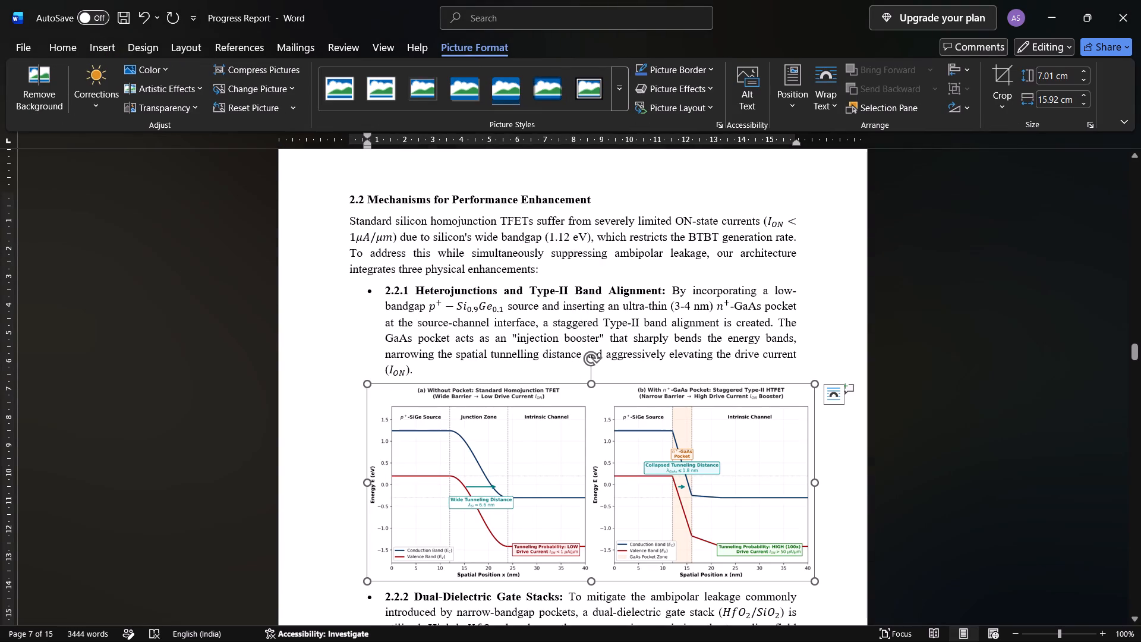
# Narrow the inserted staggered-alignment comparison figure until its right edge lines up with the text margin.
pyautogui.moveTo(814, 481); pyautogui.dragTo(805, 483)
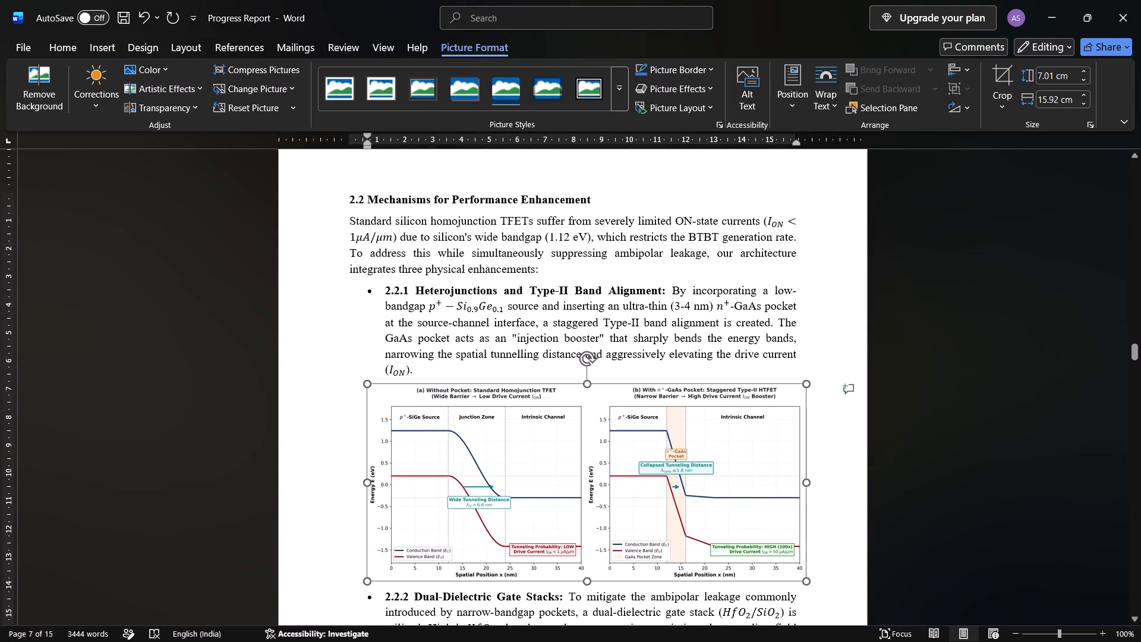
pyautogui.moveTo(805, 483); pyautogui.dragTo(797, 484)
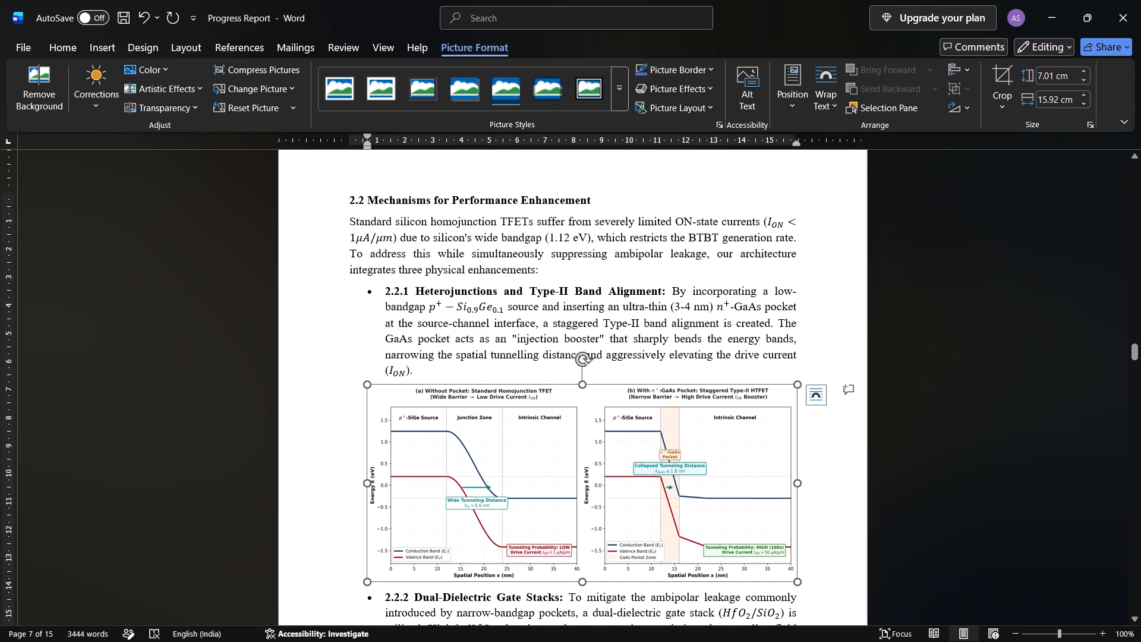
# Paste the copied caption "Figure 2.1: Energy Band Alignment (Type-I vs. Staggered Type-II)" on a new line beneath the staggered-alignment figure and centre it.
pyautogui.scroll(-1, 618, 495)
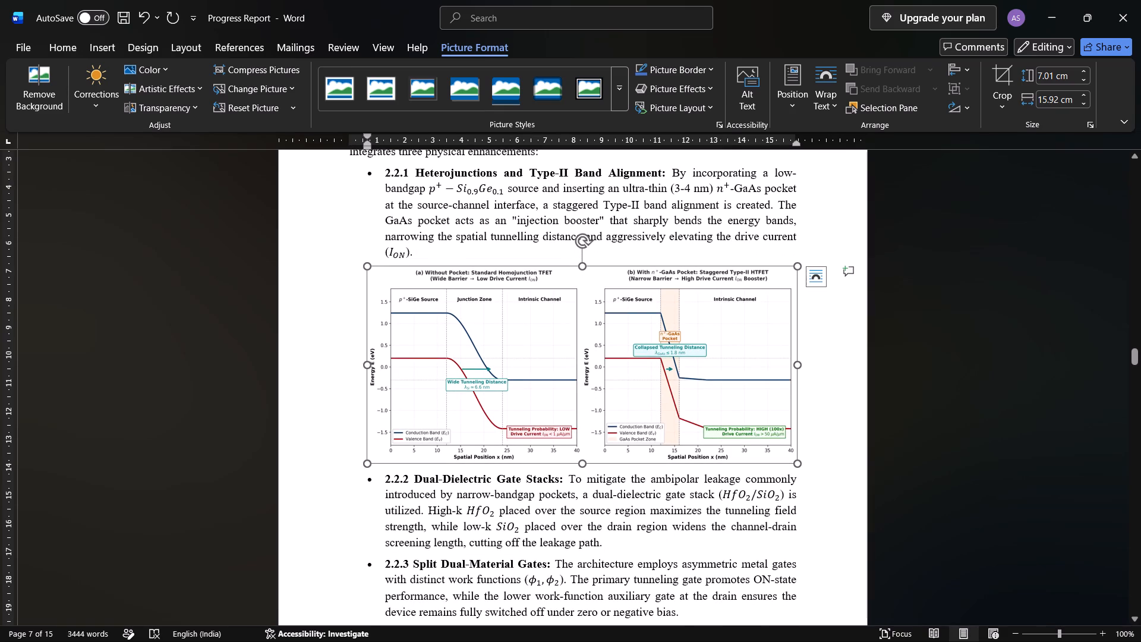
pyautogui.click(824, 452)
pyautogui.press('Return')
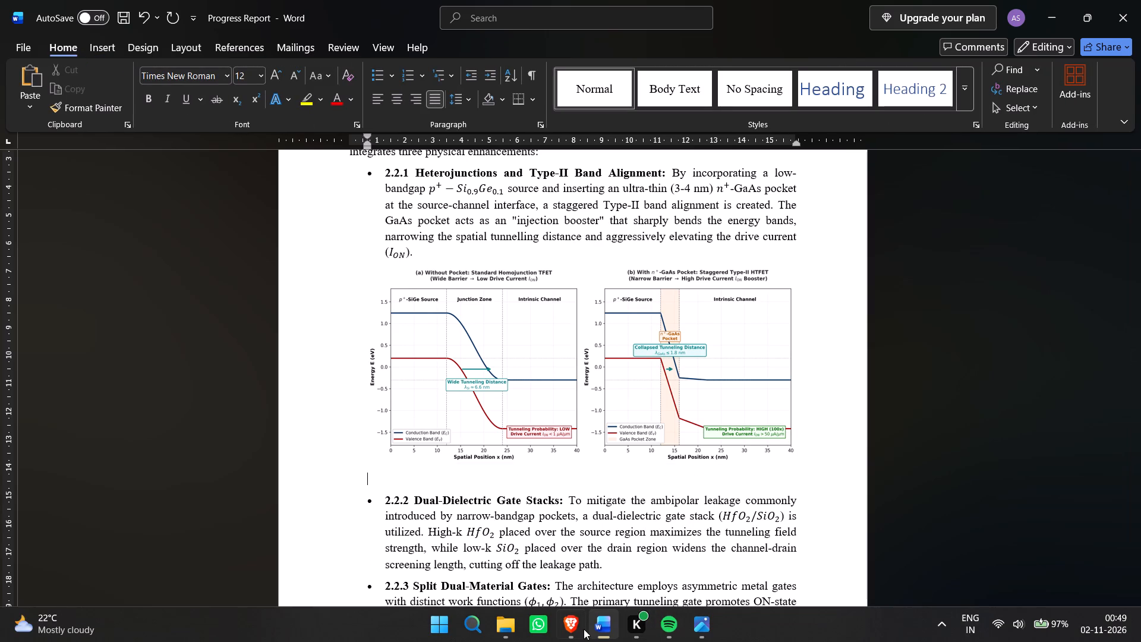
pyautogui.click(582, 628)
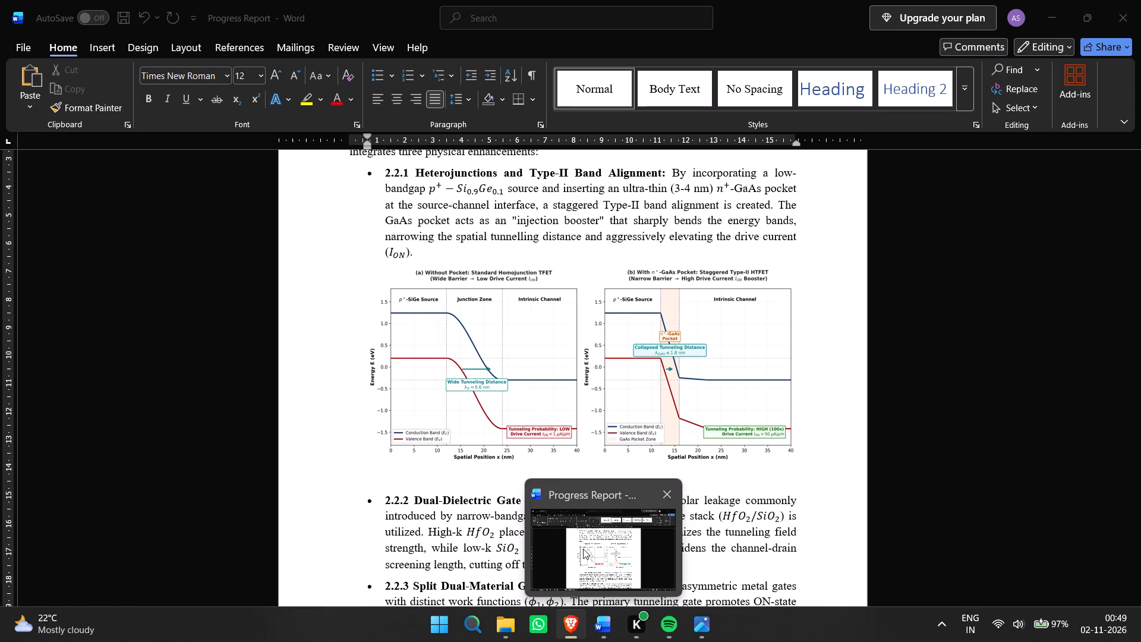
pyautogui.click(582, 546)
pyautogui.hotkey('ctrl', 'v')
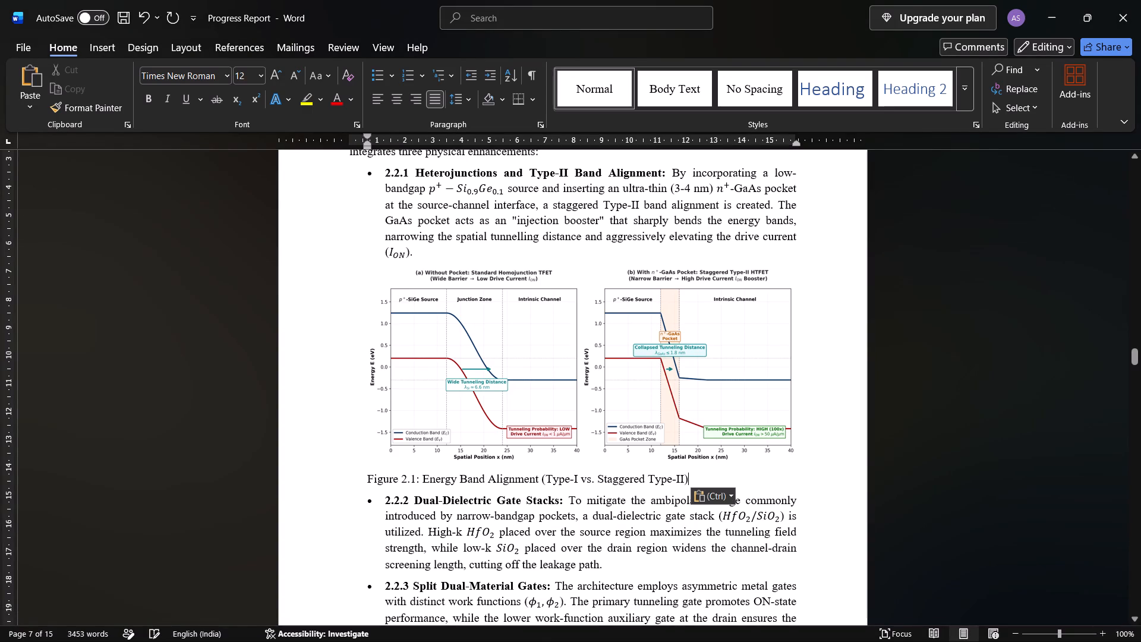
pyautogui.moveTo(696, 483); pyautogui.dragTo(370, 477)
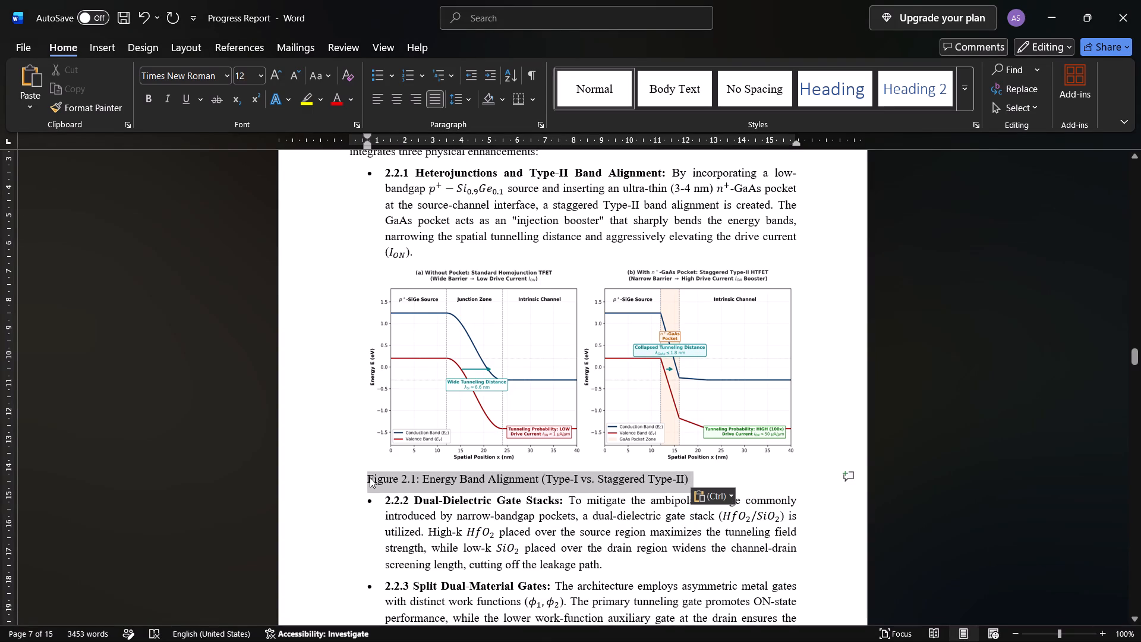
pyautogui.click(392, 102)
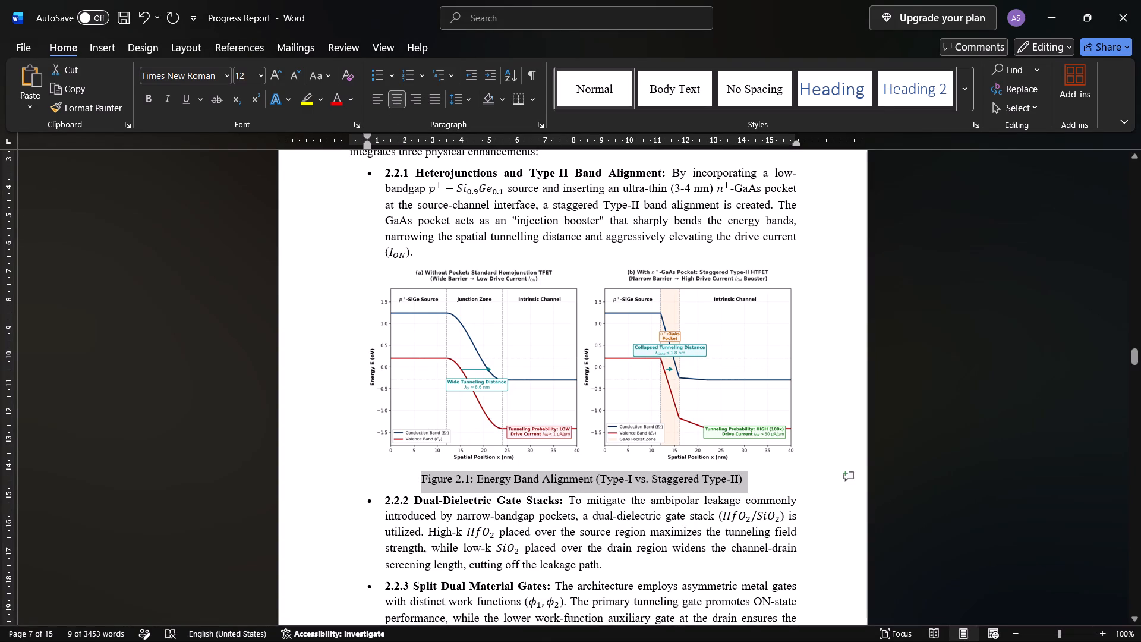
pyautogui.click(760, 502)
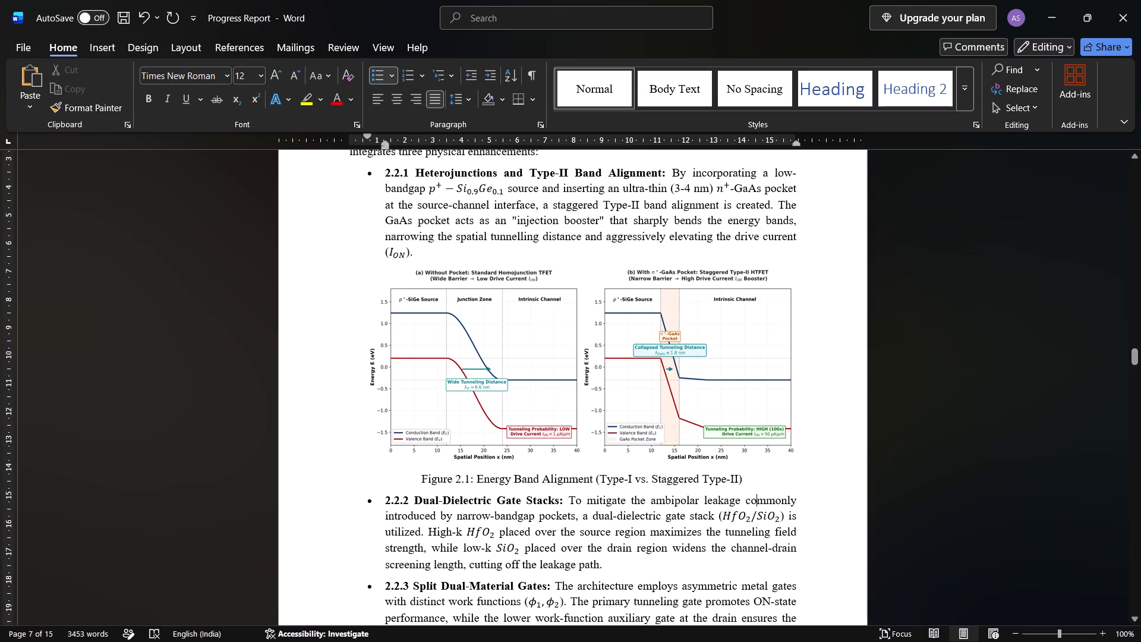
# Add a blank line between the Figure 2.1 caption and the 2.2.2 Dual-Dielectric Gate Stacks bullet.
pyautogui.click(766, 478)
pyautogui.press('Return')
# Push the heading 2.3 Review of Benchmark Research Papers to the top of the next page using blank lines after bullet 2.2.3.
pyautogui.scroll(-1, 766, 478)
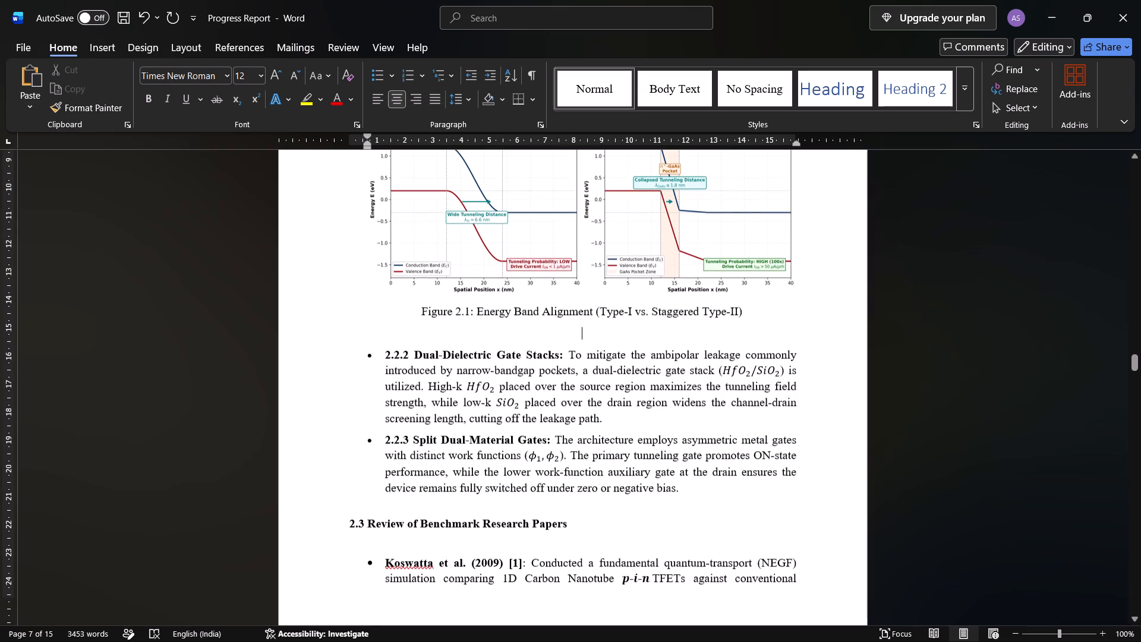
pyautogui.click(697, 495)
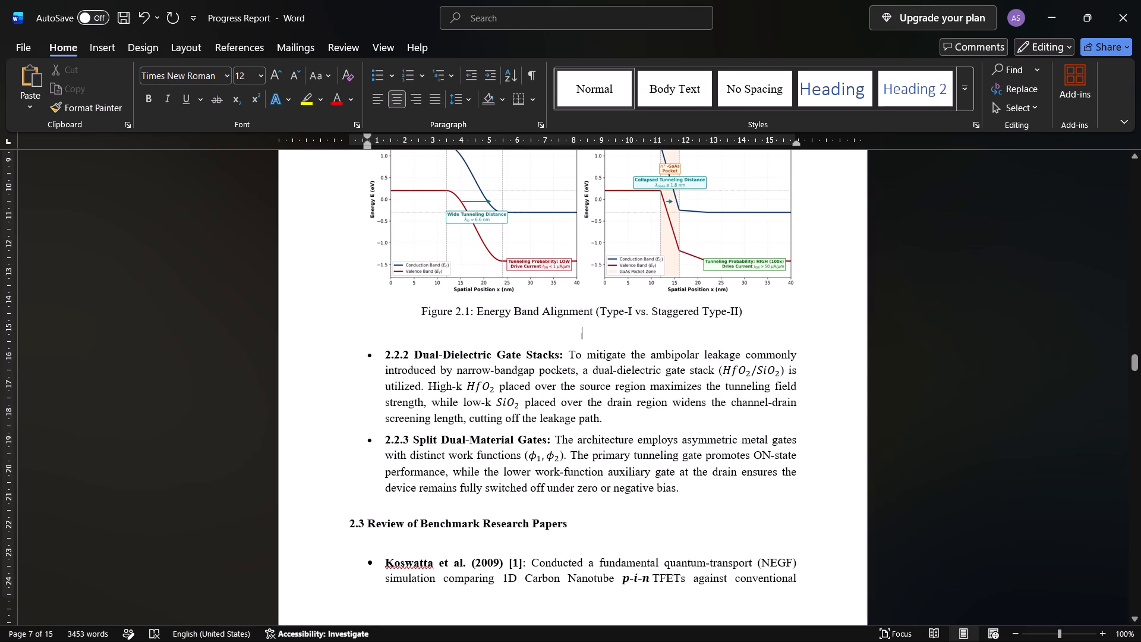
pyautogui.press('Return')
pyautogui.press('Return')
pyautogui.press('Return')
pyautogui.press('Return')
pyautogui.press('Return')
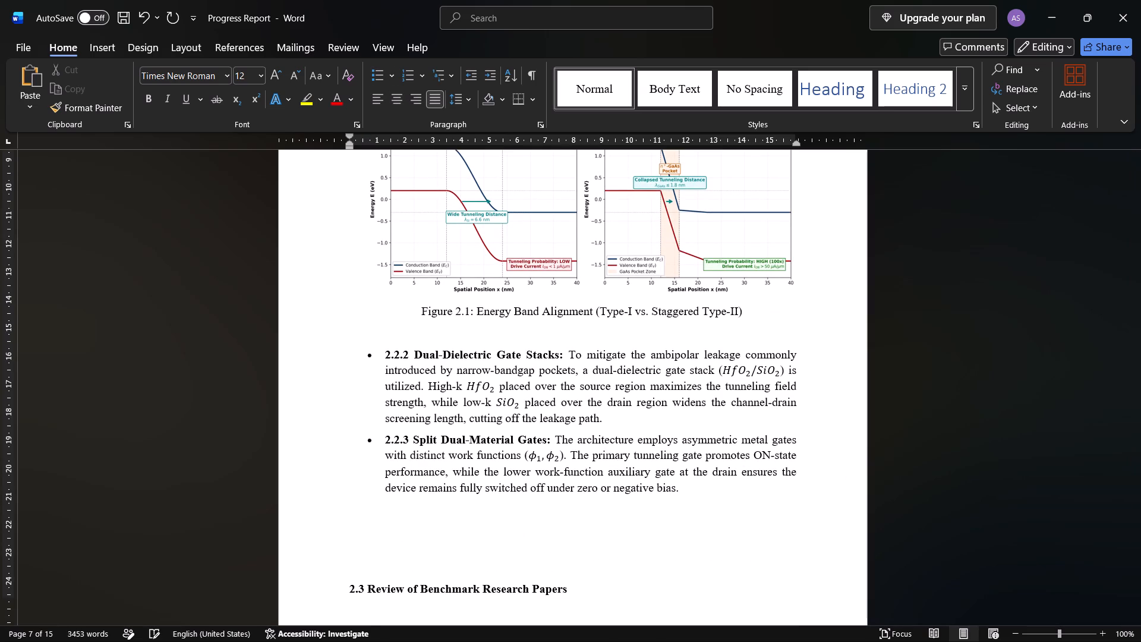
pyautogui.scroll(-1, 697, 495)
pyautogui.scroll(1, 697, 495)
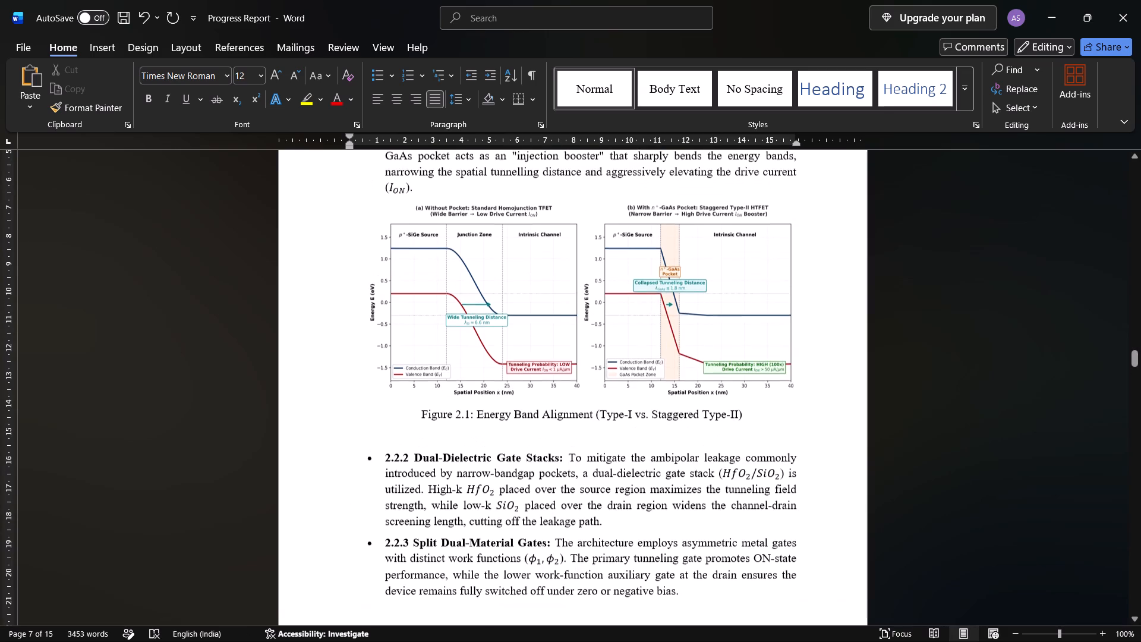
pyautogui.scroll(1, 697, 495)
pyautogui.scroll(-1, 697, 495)
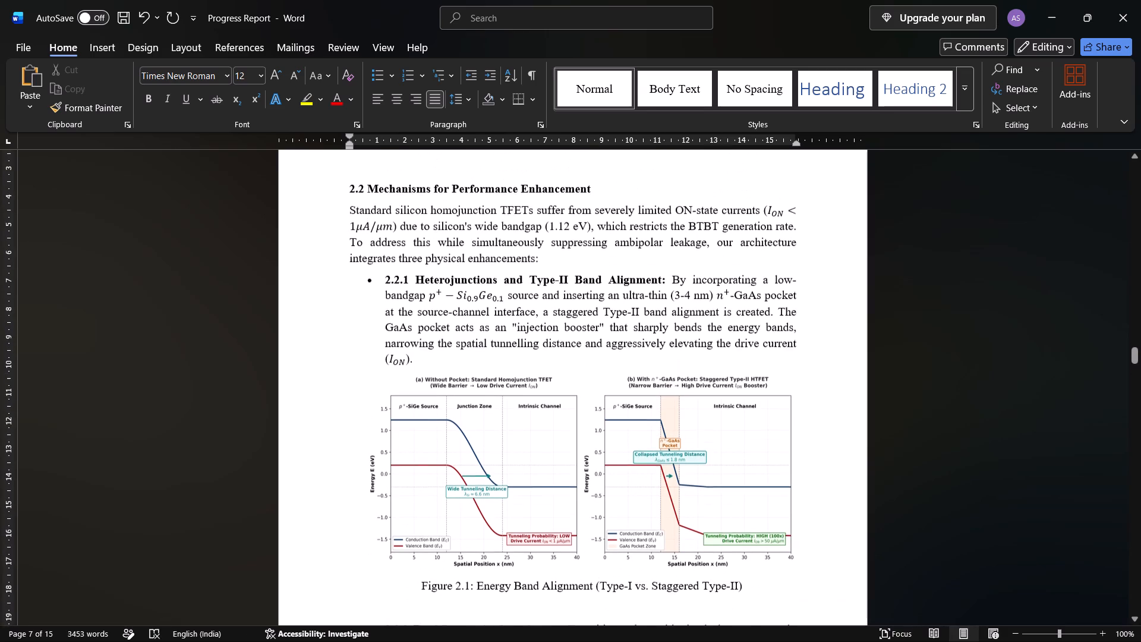
pyautogui.scroll(-1, 697, 495)
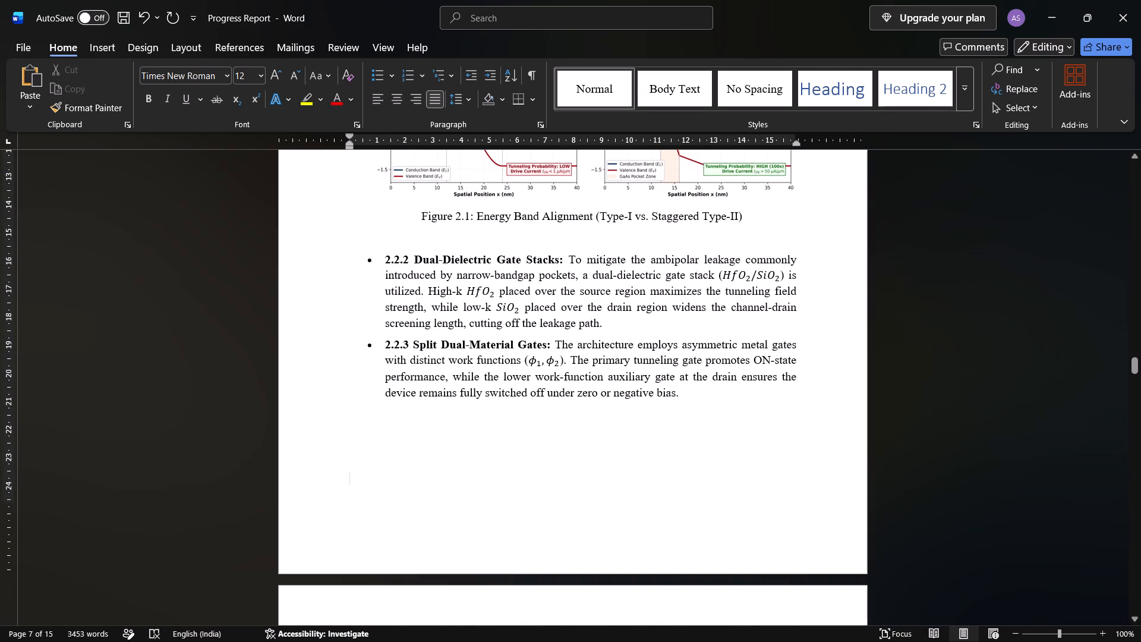
pyautogui.scroll(-1, 768, 391)
pyautogui.click(404, 402)
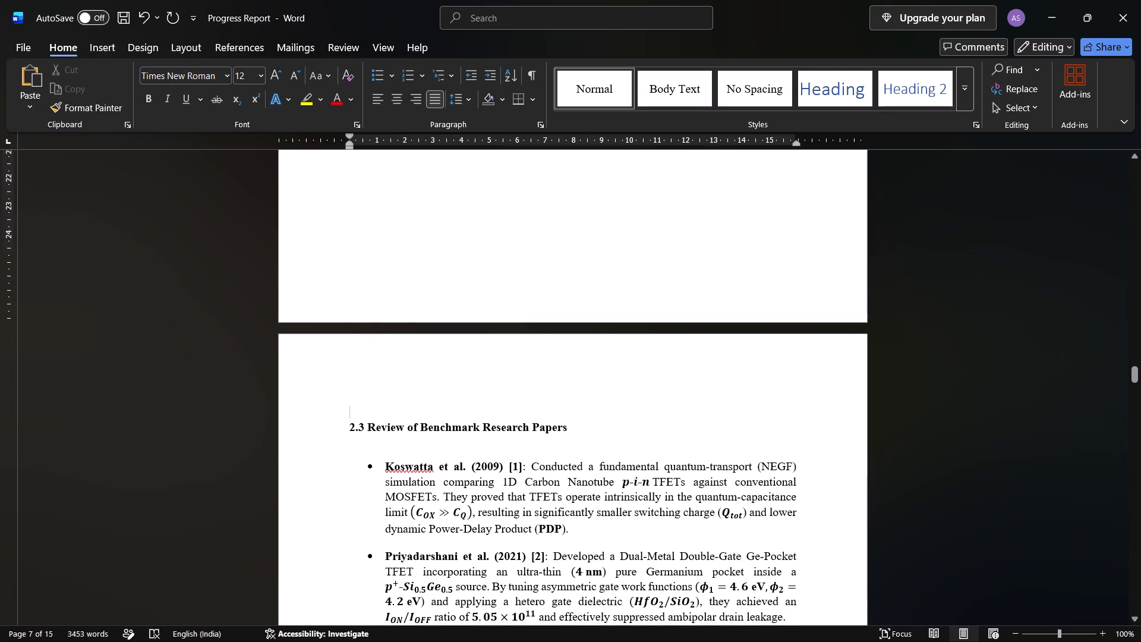
pyautogui.press('BackSpace')
pyautogui.press('Return')
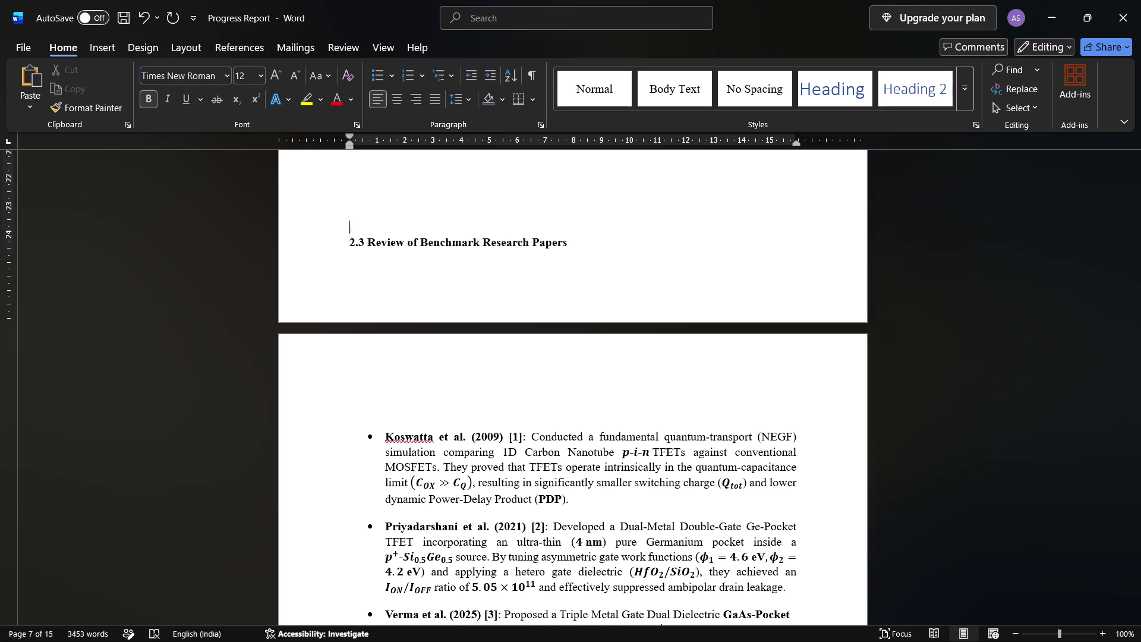
pyautogui.click(348, 396)
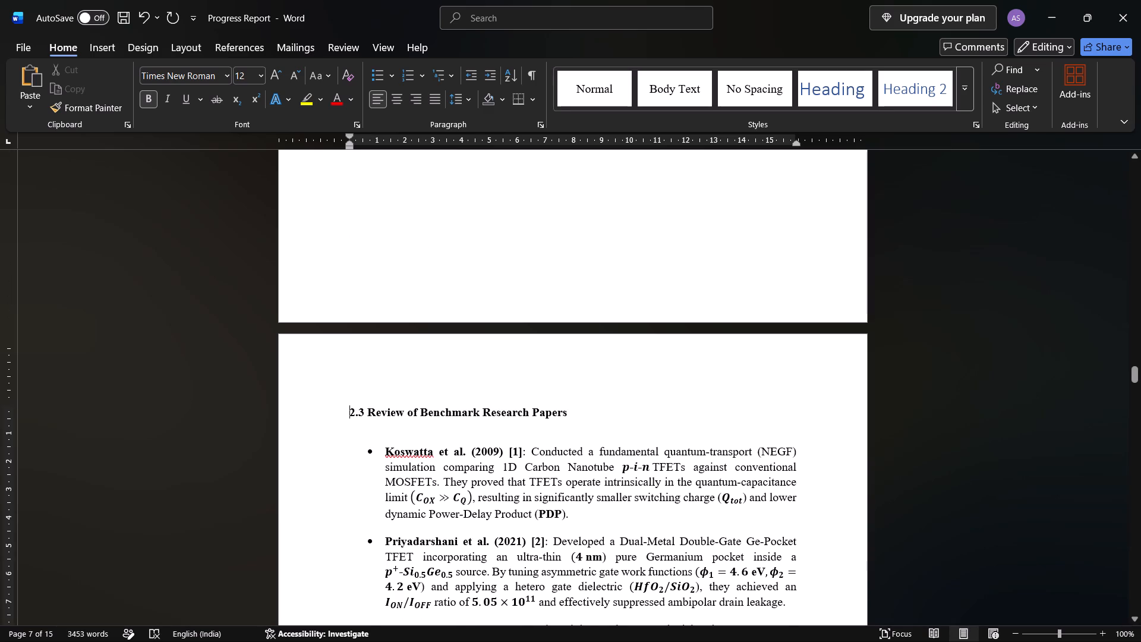
# Remove the blank line between the heading 2.3 Review of Benchmark Research Papers and its first bullet.
pyautogui.scroll(-3, 458, 421)
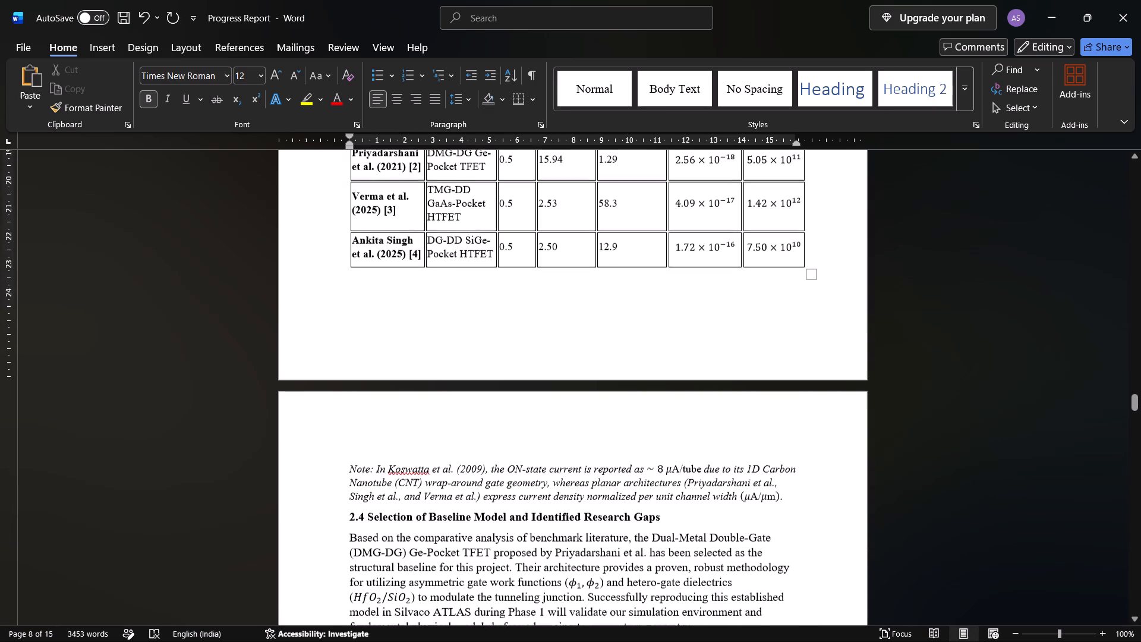
pyautogui.scroll(-3, 458, 421)
pyautogui.scroll(1, 458, 421)
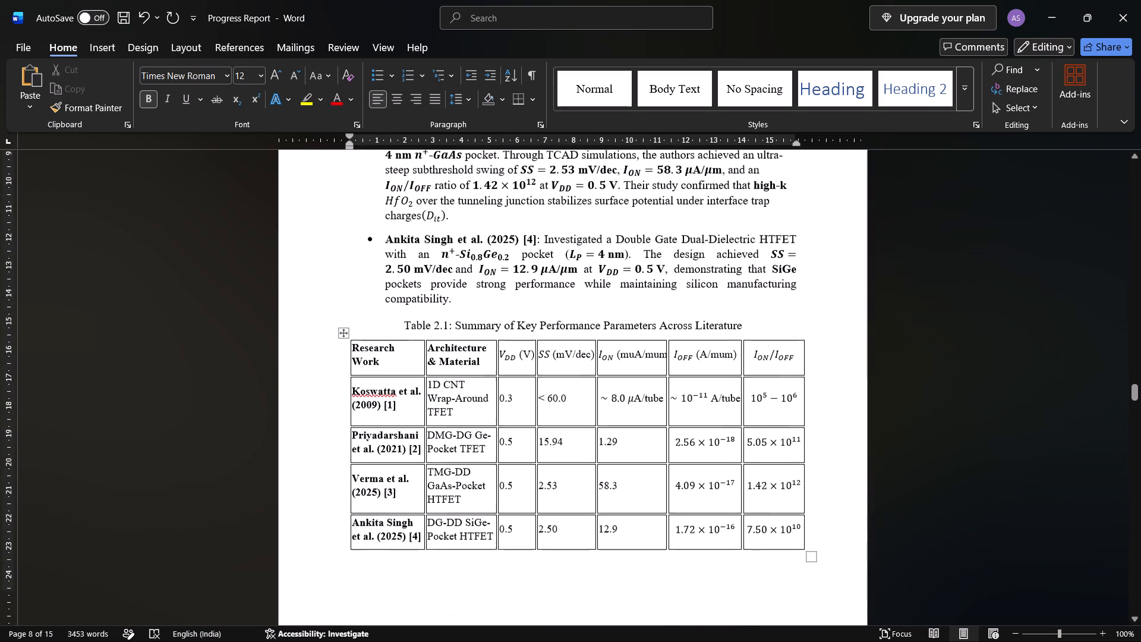
pyautogui.scroll(2, 502, 340)
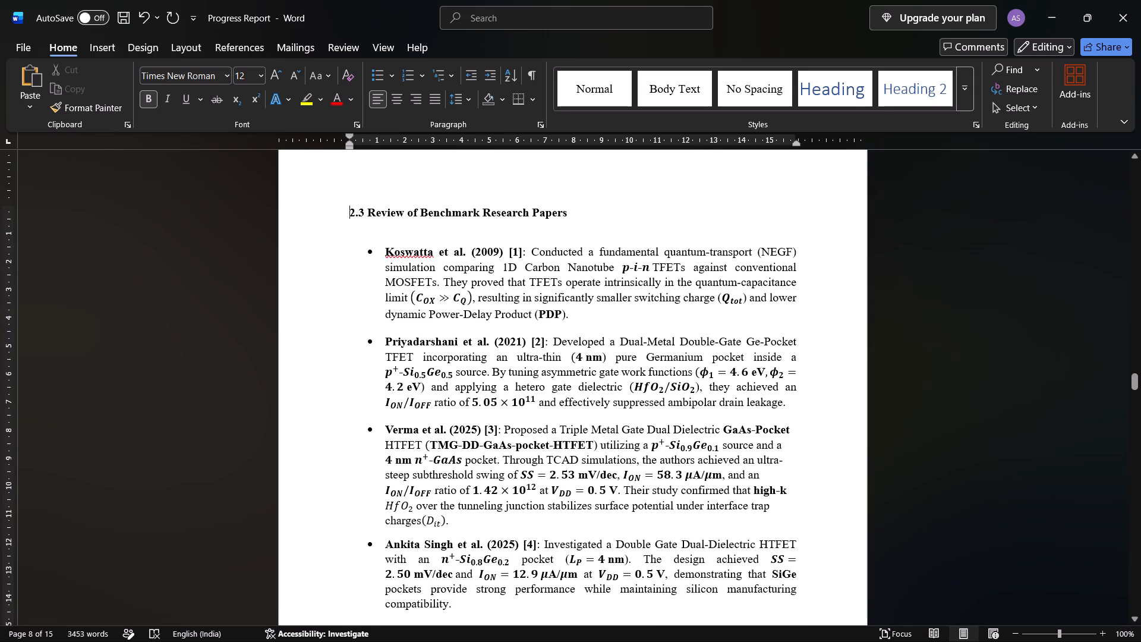
pyautogui.click(433, 229)
pyautogui.press('BackSpace')
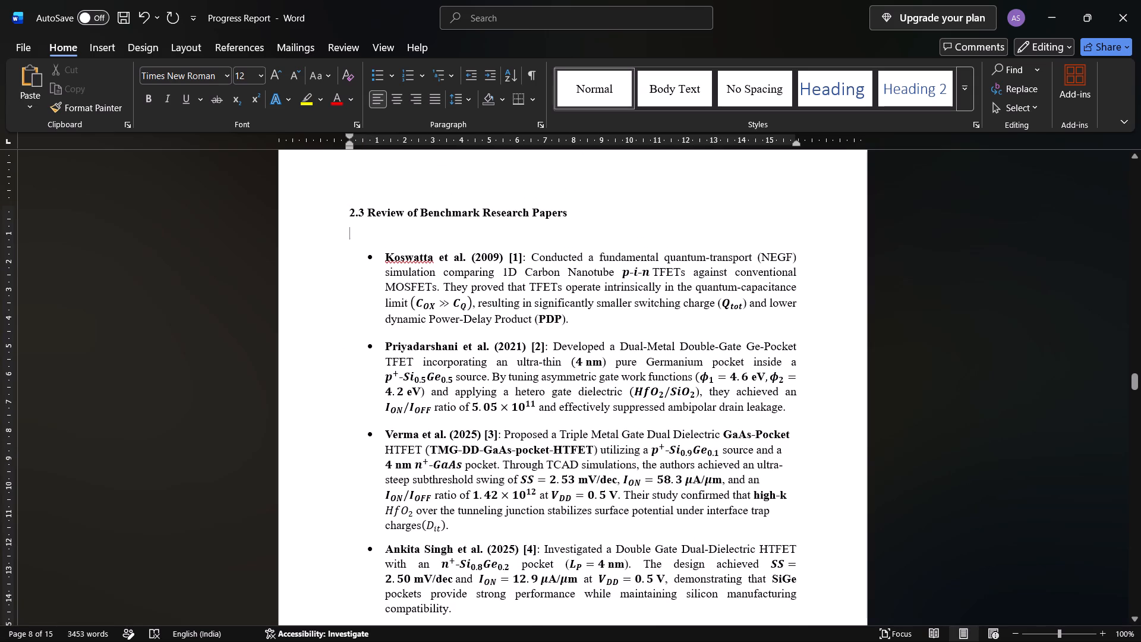
pyautogui.press('BackSpace')
# Reduce the font size of the italic note below Table 2.1 to 10.
pyautogui.scroll(-1, 478, 373)
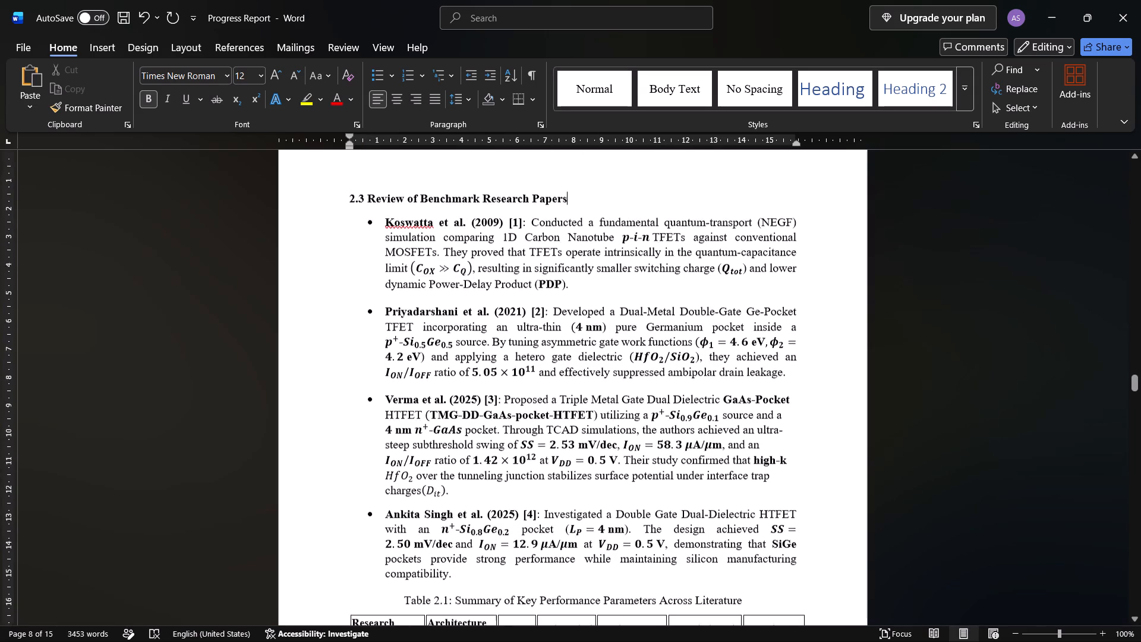
pyautogui.scroll(-3, 478, 373)
pyautogui.click(459, 395)
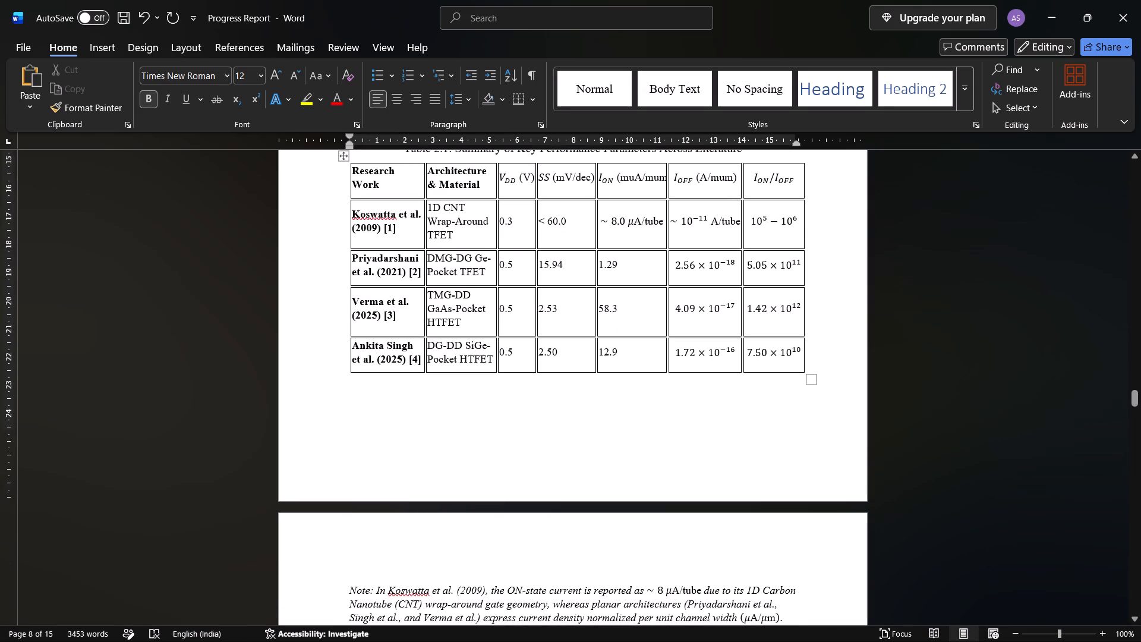
pyautogui.press('Down')
pyautogui.scroll(-1, 460, 395)
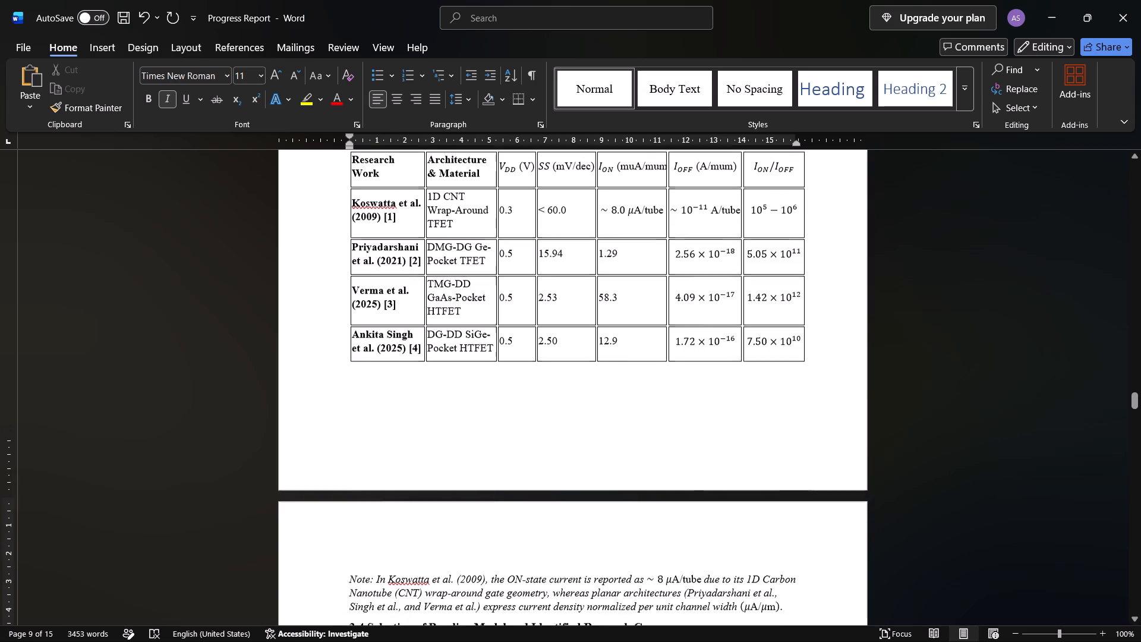
pyautogui.scroll(-1, 460, 395)
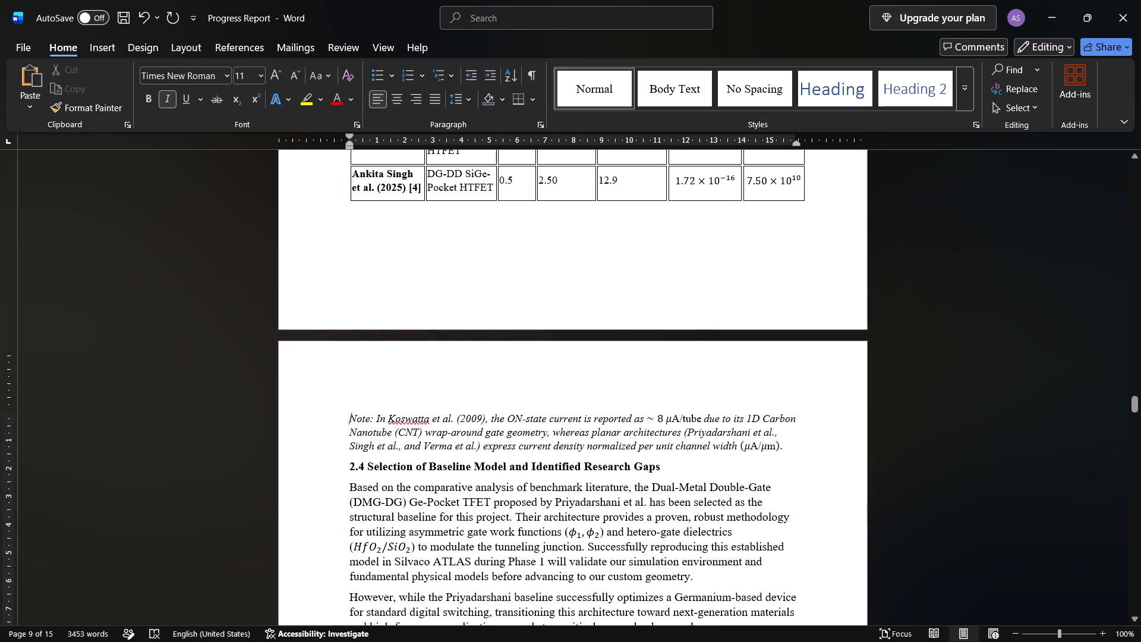
pyautogui.moveTo(348, 417); pyautogui.dragTo(795, 446)
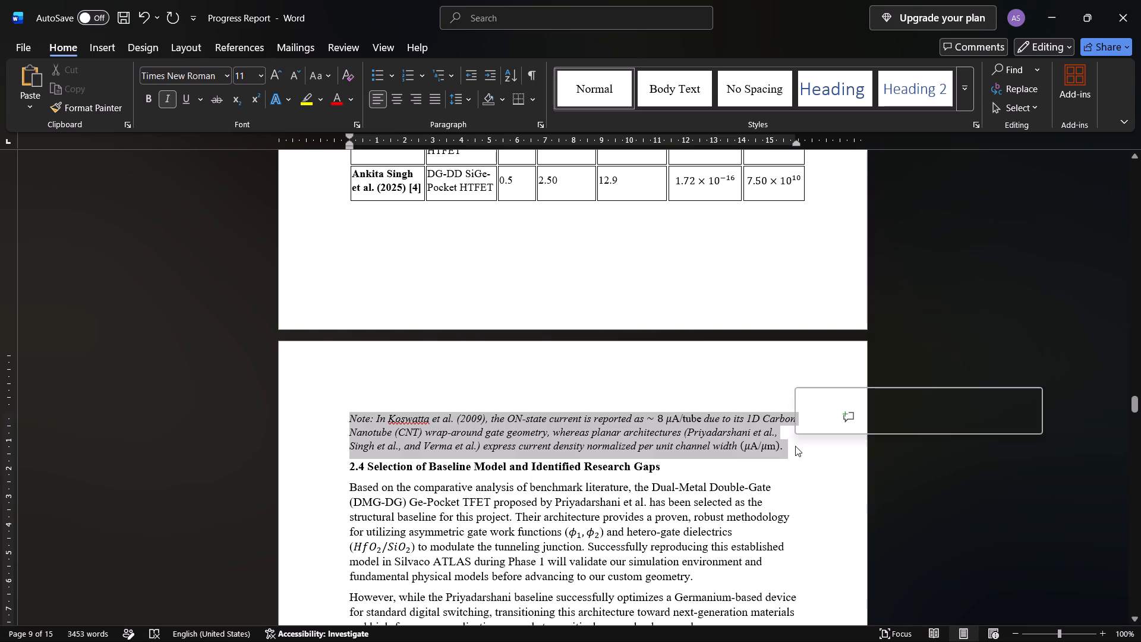
pyautogui.click(295, 71)
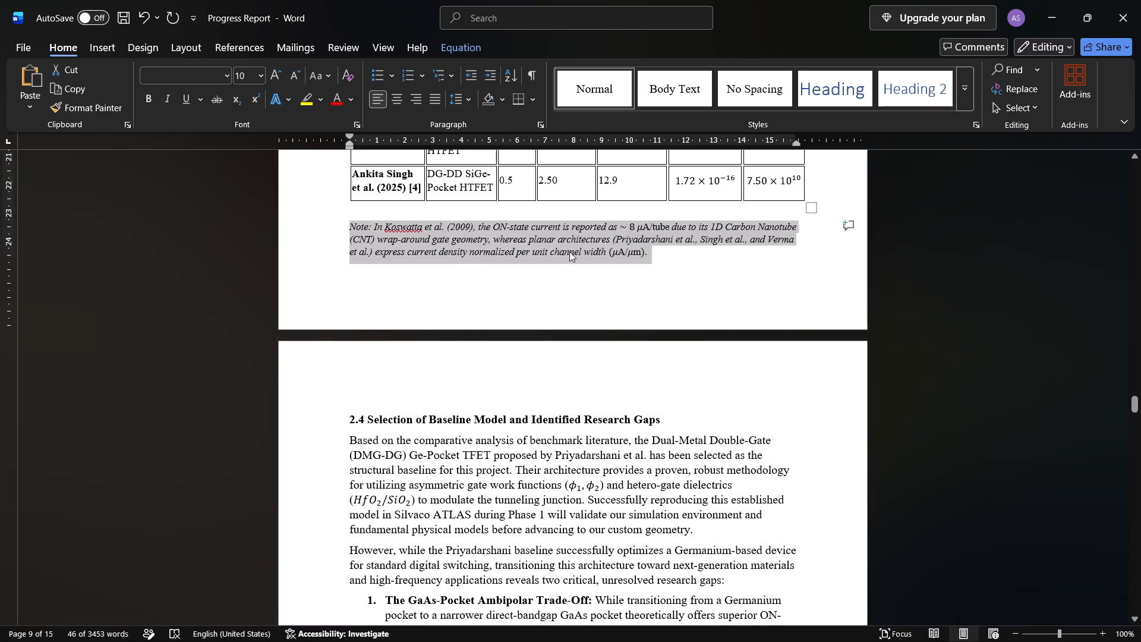
pyautogui.click(682, 257)
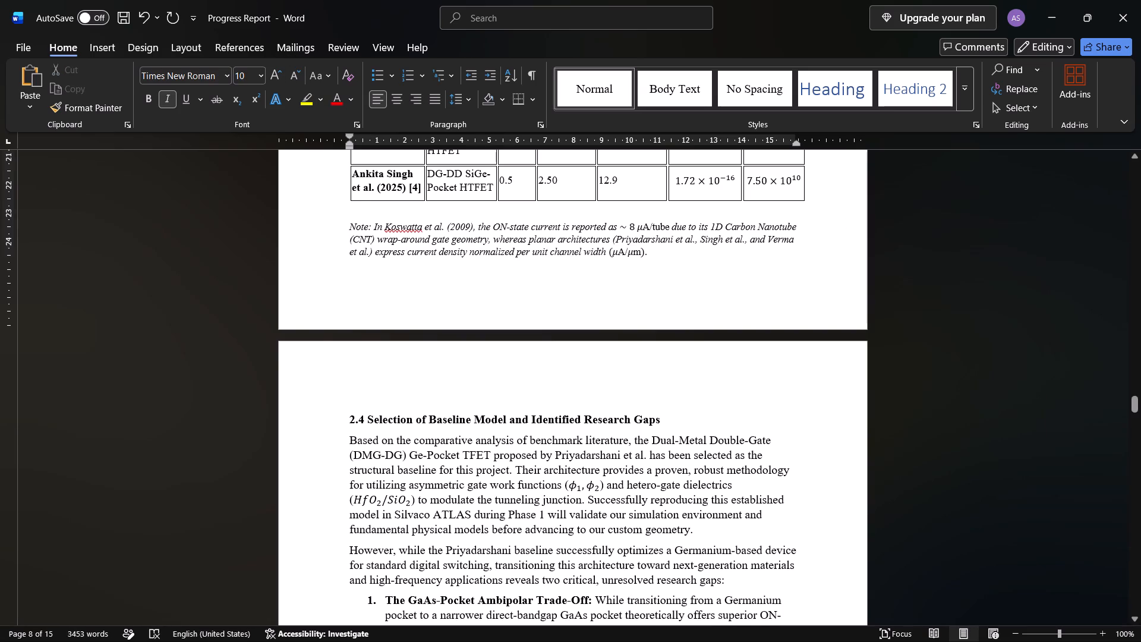
pyautogui.click(379, 211)
pyautogui.scroll(-1, 673, 288)
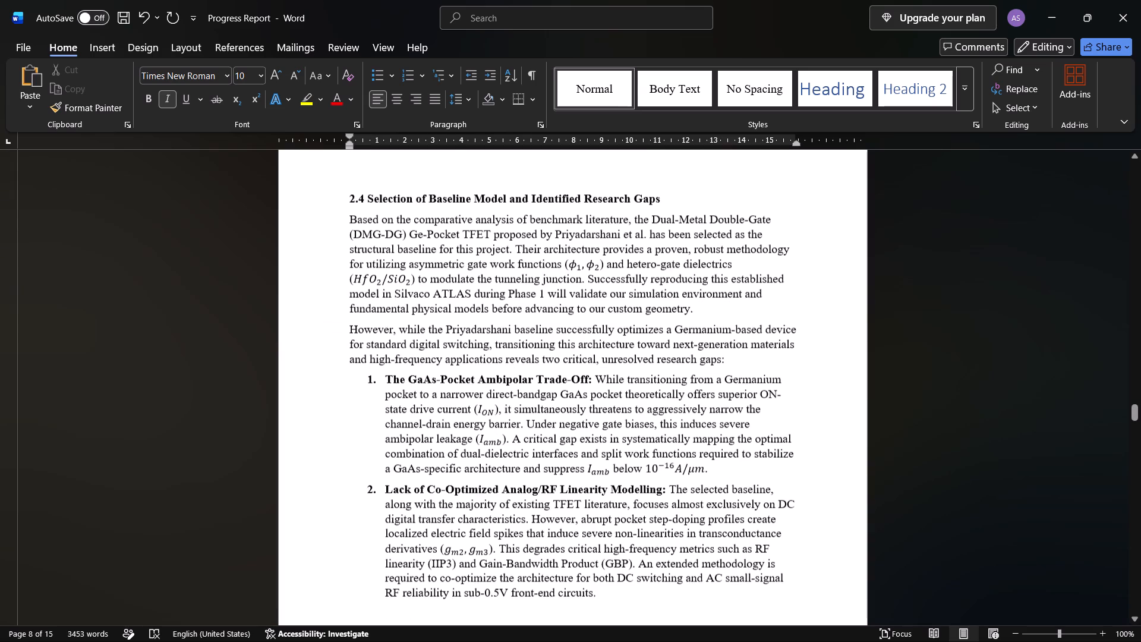
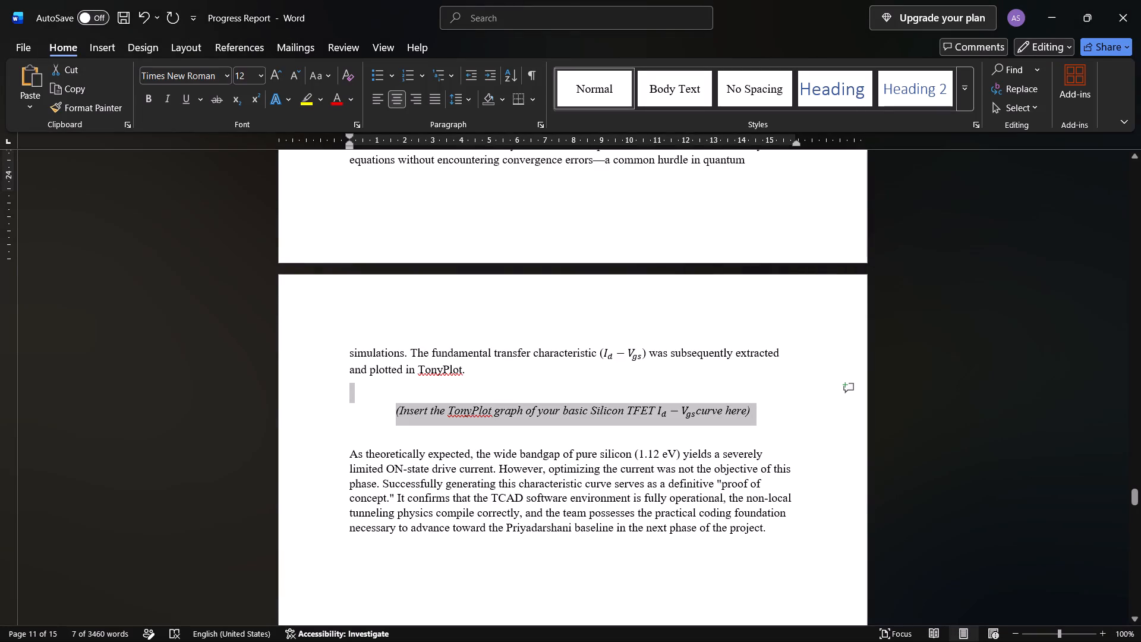
pyautogui.moveTo(455, 440); pyautogui.dragTo(381, 449)
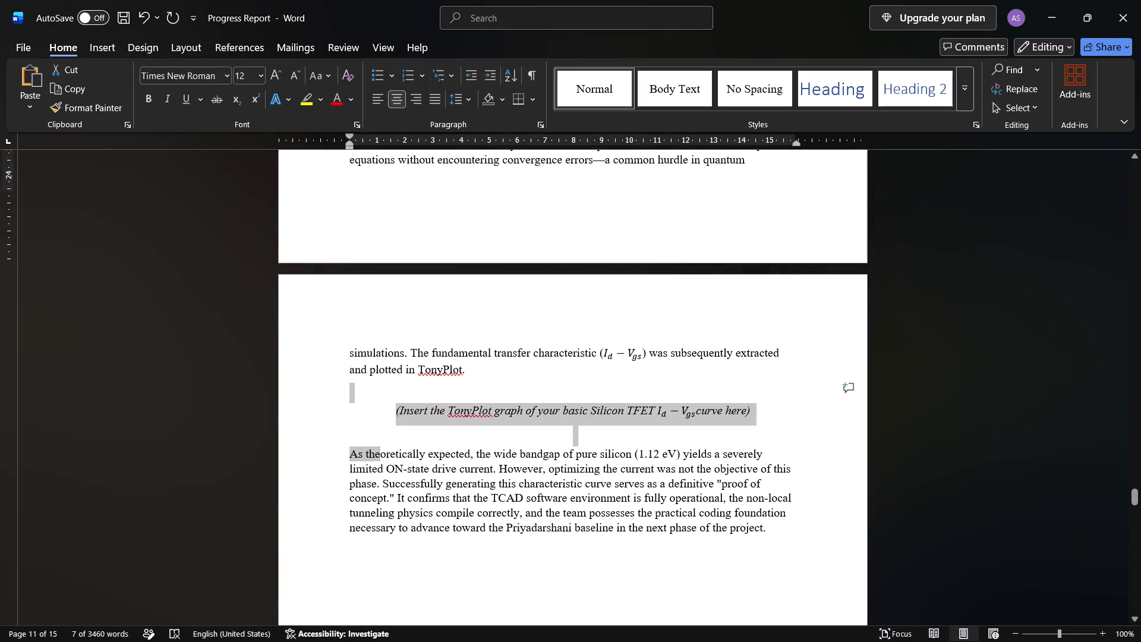
pyautogui.moveTo(381, 449); pyautogui.dragTo(582, 450)
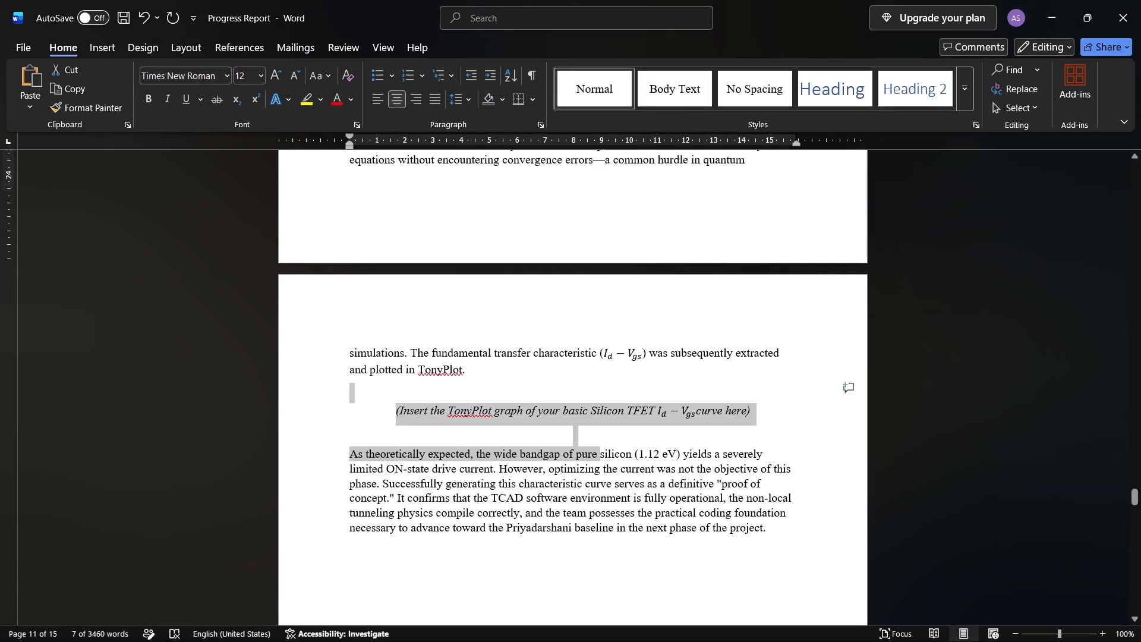
pyautogui.moveTo(582, 450); pyautogui.dragTo(598, 442)
pyautogui.press('BackSpace')
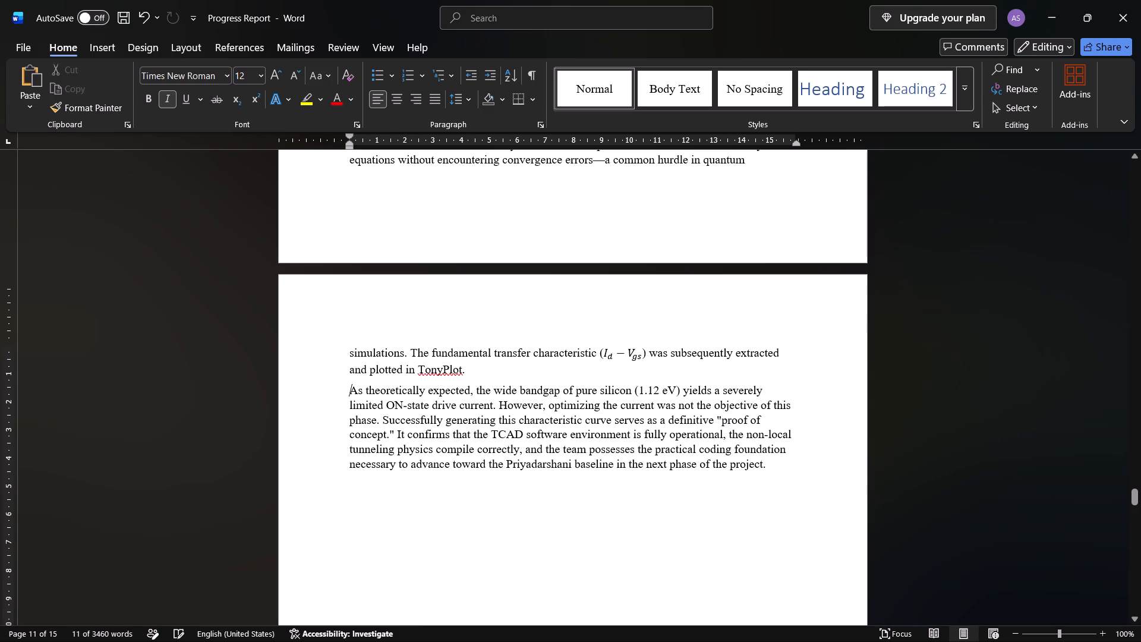
pyautogui.press('Return')
pyautogui.press('Up')
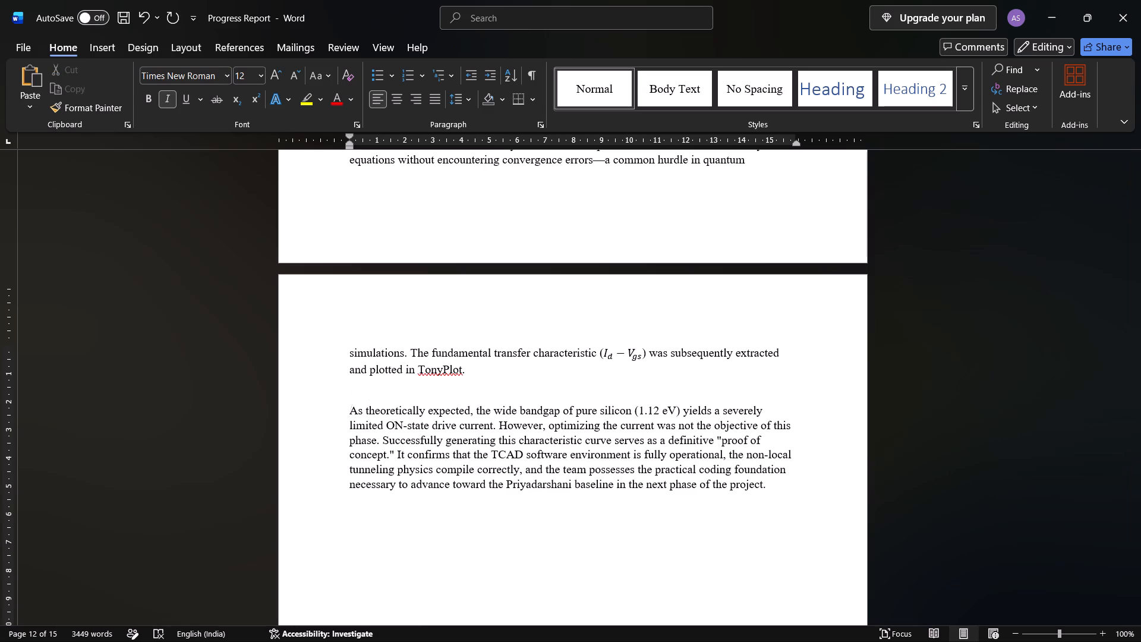
pyautogui.hotkey('ctrl', 'i')
# Insert the picture fig3_2_transfer_curve from the Project folder on the empty line above "As theoretically expected".
pyautogui.click(105, 49)
pyautogui.click(165, 116)
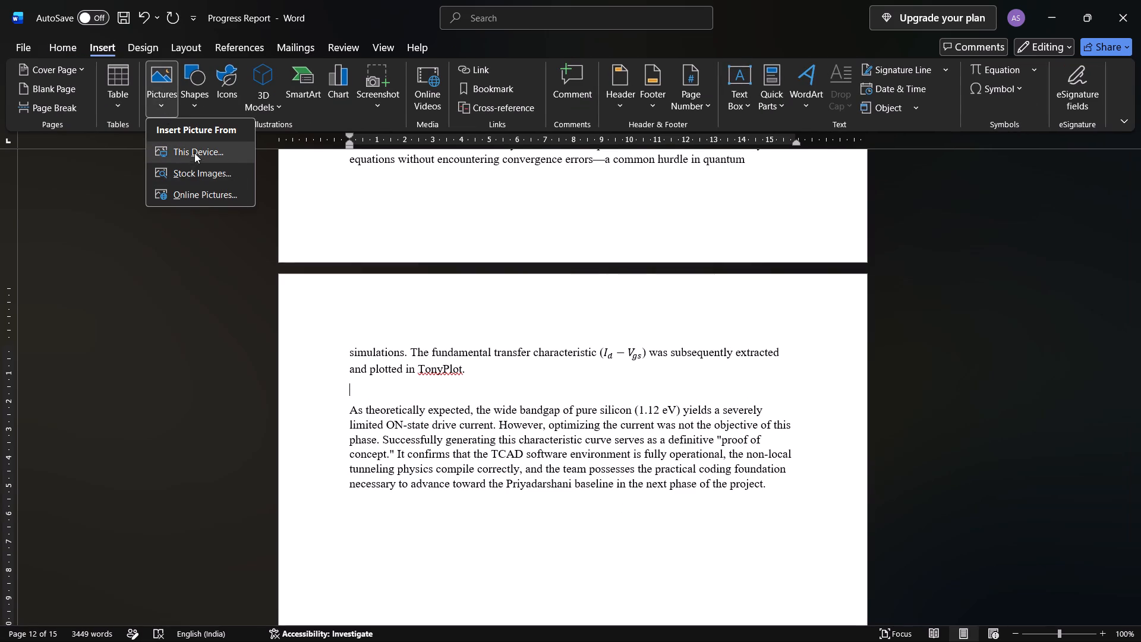
pyautogui.click(195, 152)
pyautogui.scroll(-8, 307, 215)
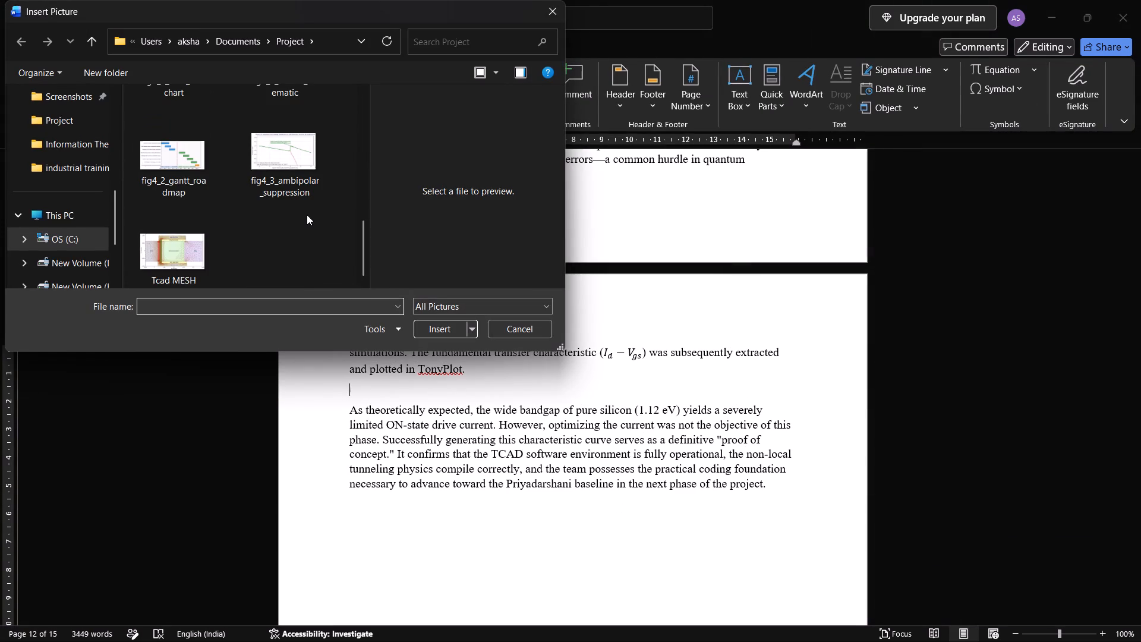
pyautogui.scroll(1, 307, 215)
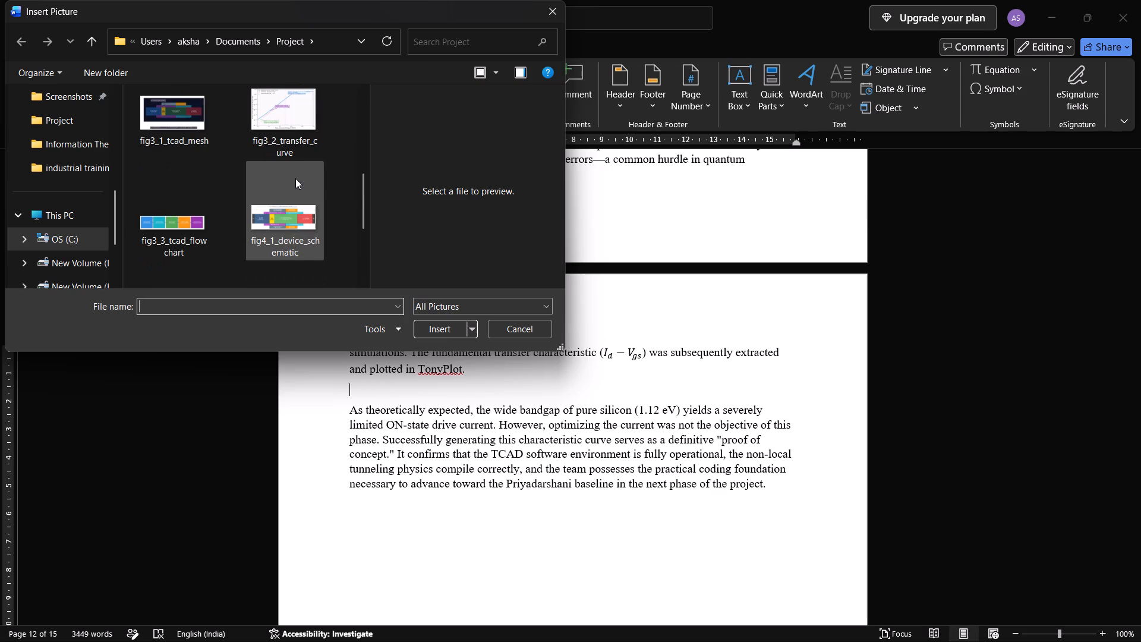
pyautogui.doubleClick(291, 120)
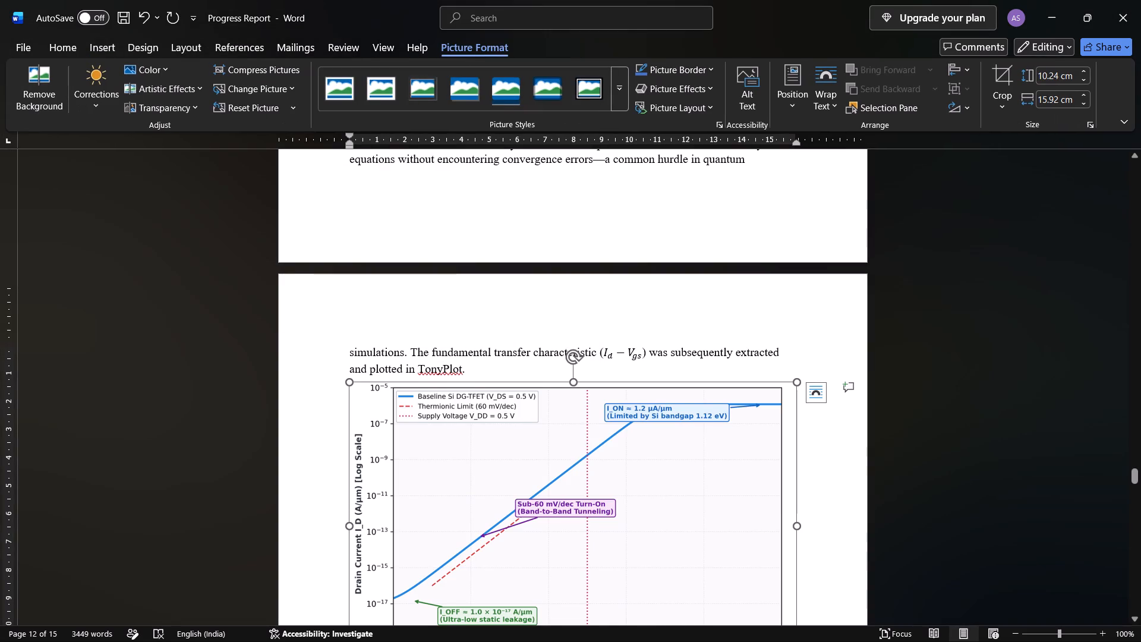
# Paste the copied Figure 3.2 caption on a new line beneath the transfer-curve graph.
pyautogui.scroll(-1, 578, 452)
pyautogui.click(811, 398)
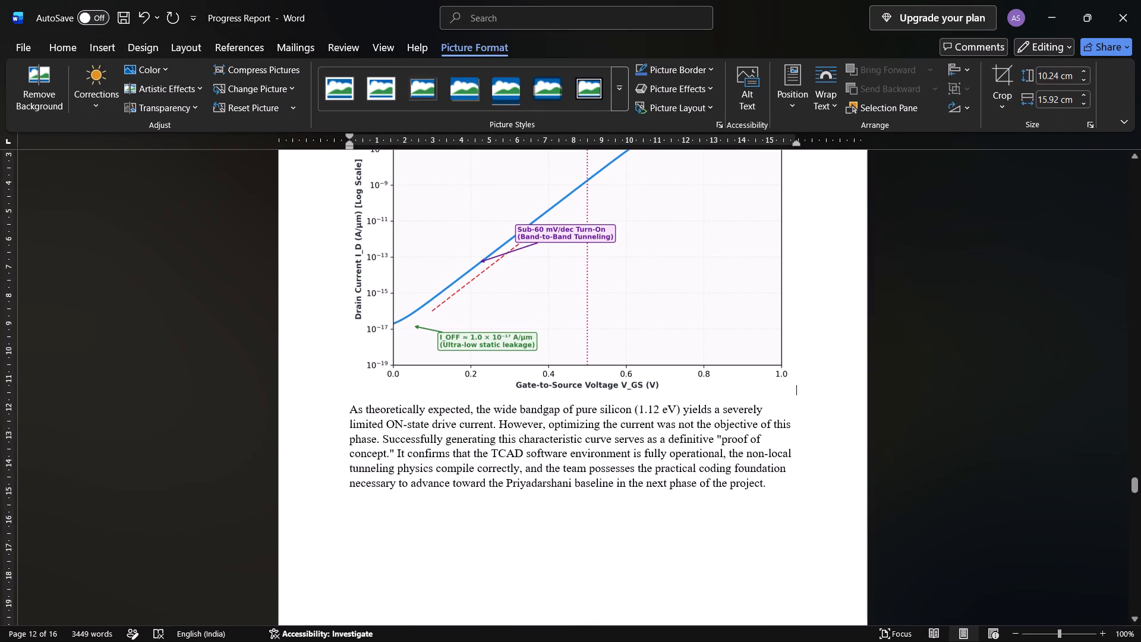
pyautogui.press('Return')
pyautogui.hotkey('ctrl', 'v')
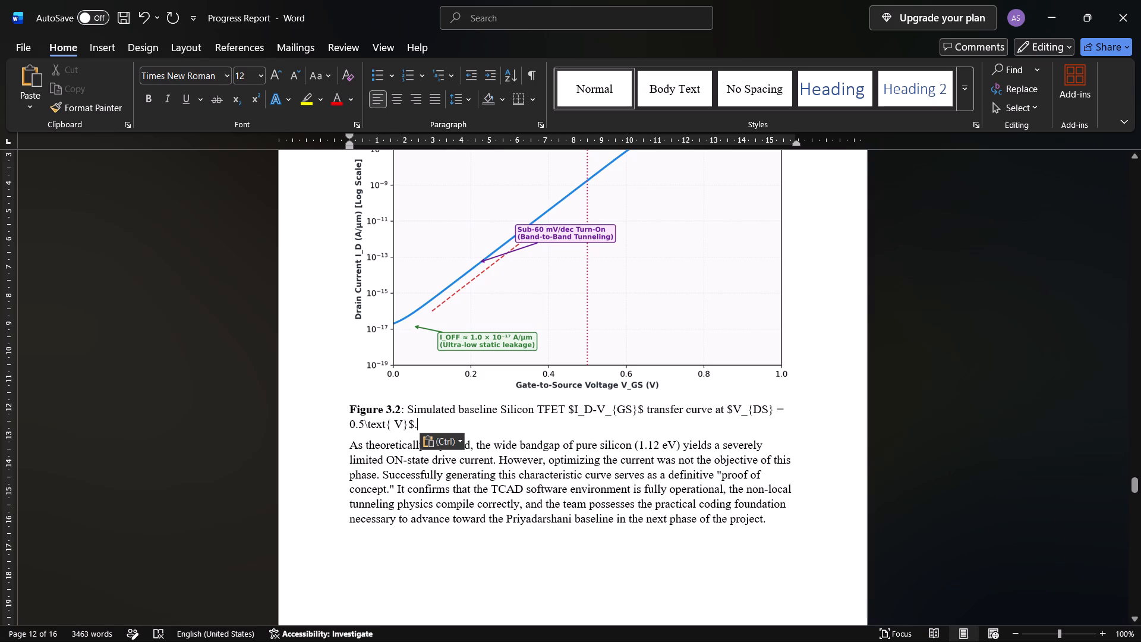
# Remove the bold formatting from the "Figure 3.2:" label of the pasted caption.
pyautogui.moveTo(402, 410); pyautogui.dragTo(346, 414)
pyautogui.hotkey('ctrl', 'b')
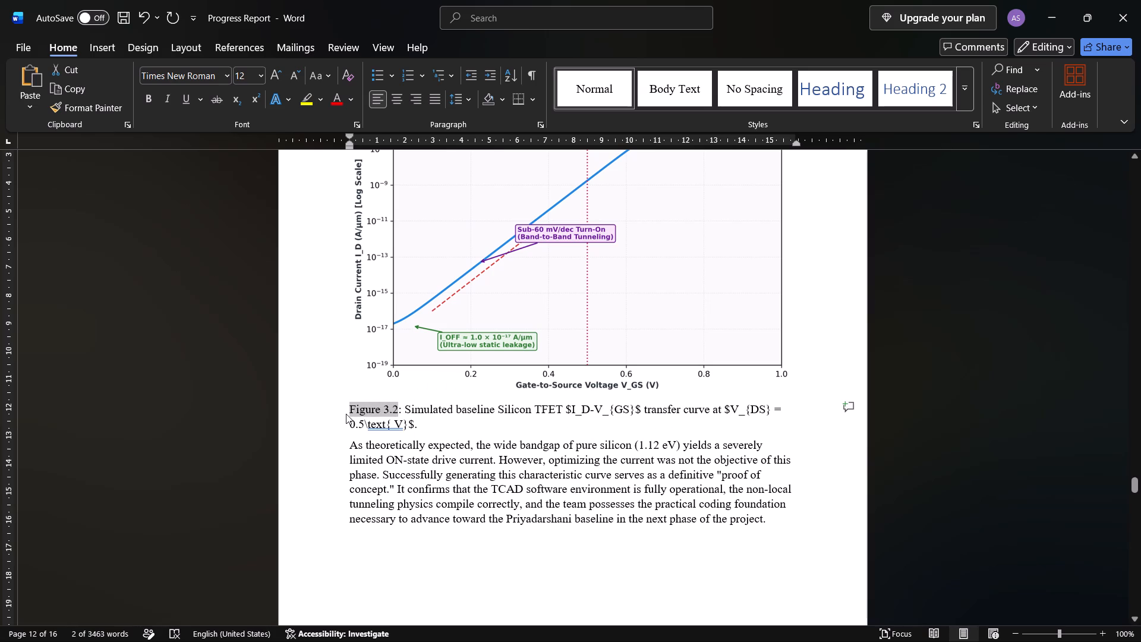
pyautogui.press('Right')
pyautogui.hotkey('shift', 'Right')
pyautogui.hotkey('ctrl', 'b')
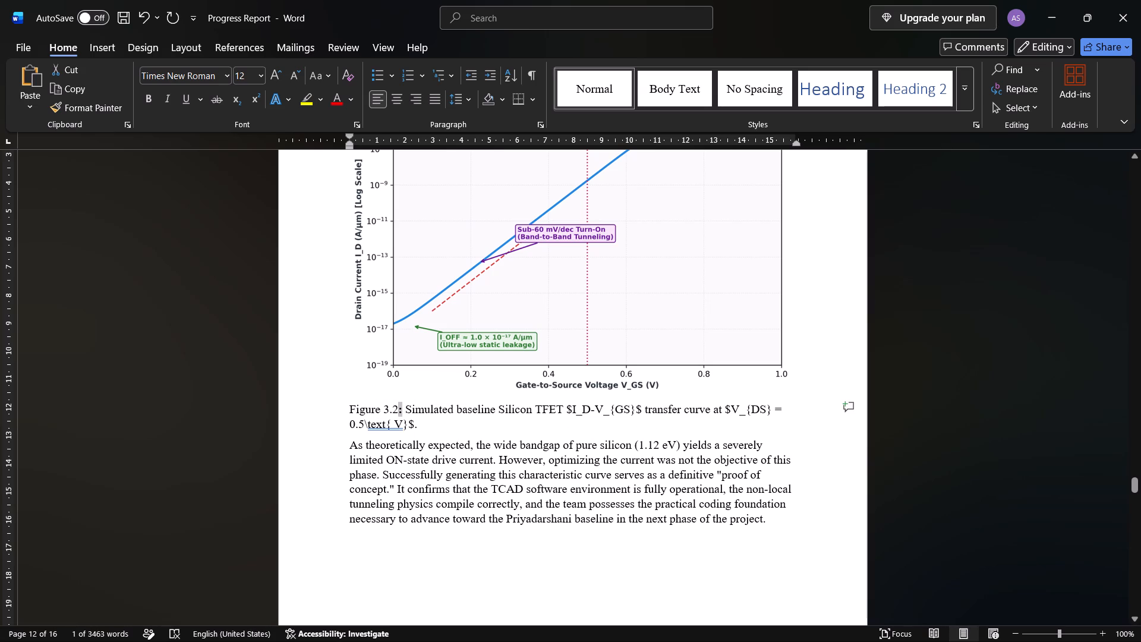
pyautogui.hotkey('ctrl', 'b')
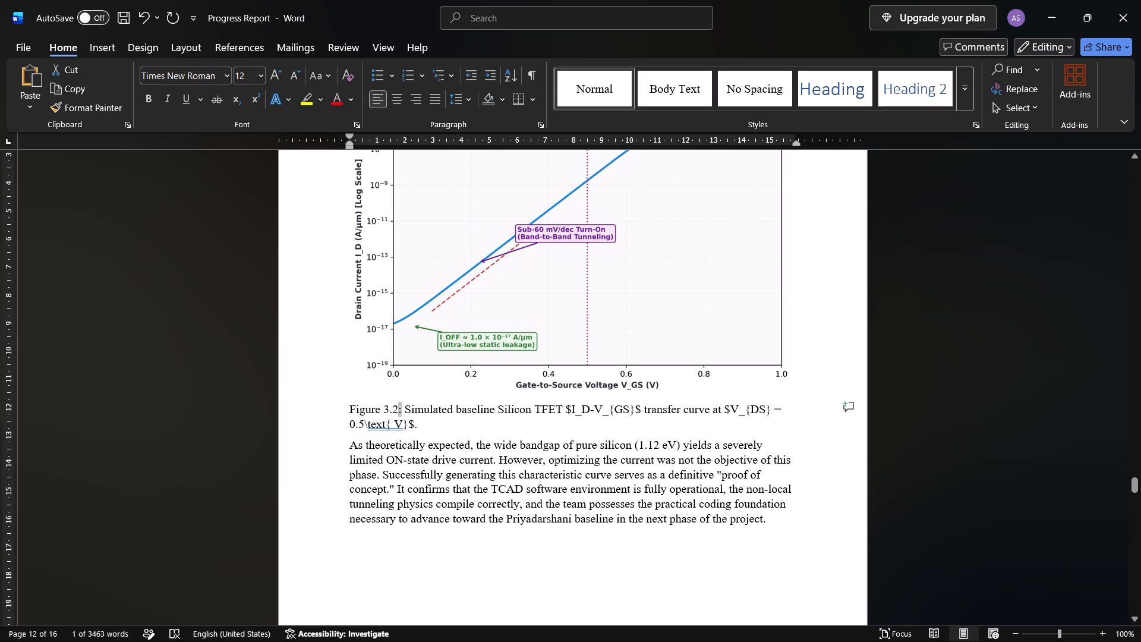
# Convert the caption's raw LaTeX for I_D − V_GS and V_DS = 0.5 V into formatted inline equations.
pyautogui.moveTo(568, 411); pyautogui.dragTo(638, 409)
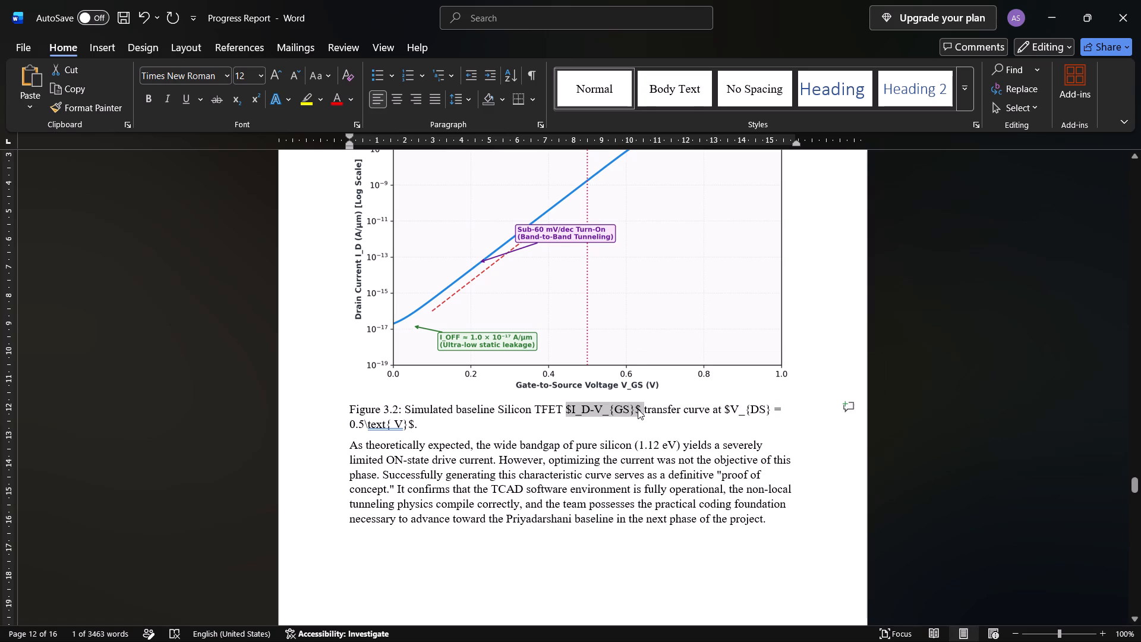
pyautogui.hotkey('alt', '-')
pyautogui.hotkey('alt', '=')
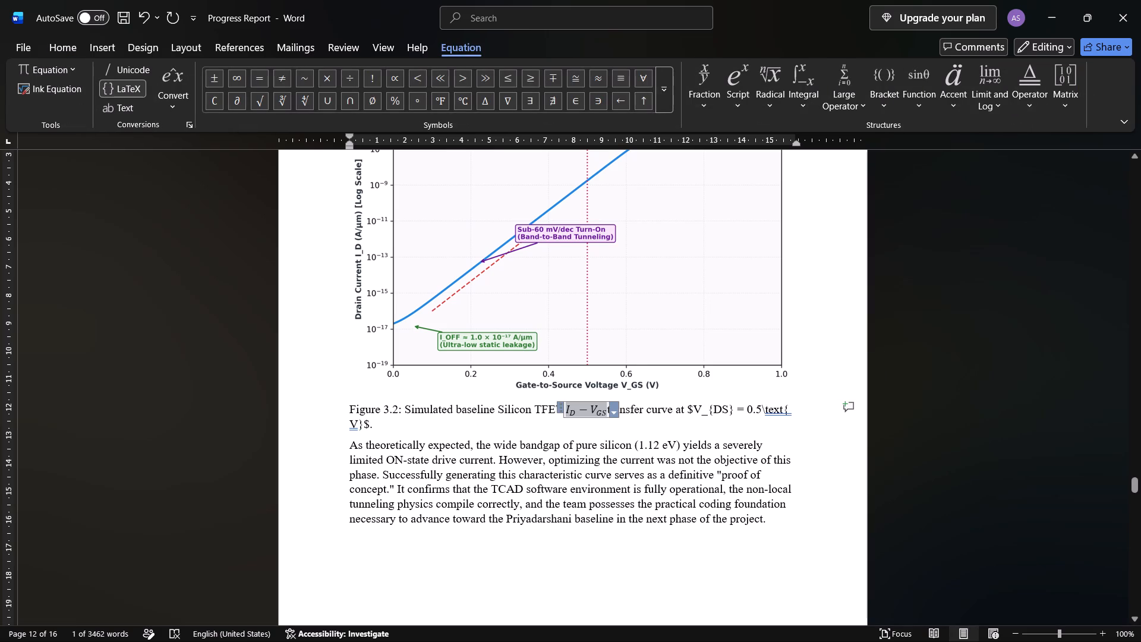
pyautogui.moveTo(686, 409); pyautogui.dragTo(783, 417)
pyautogui.hotkey('alt', '=')
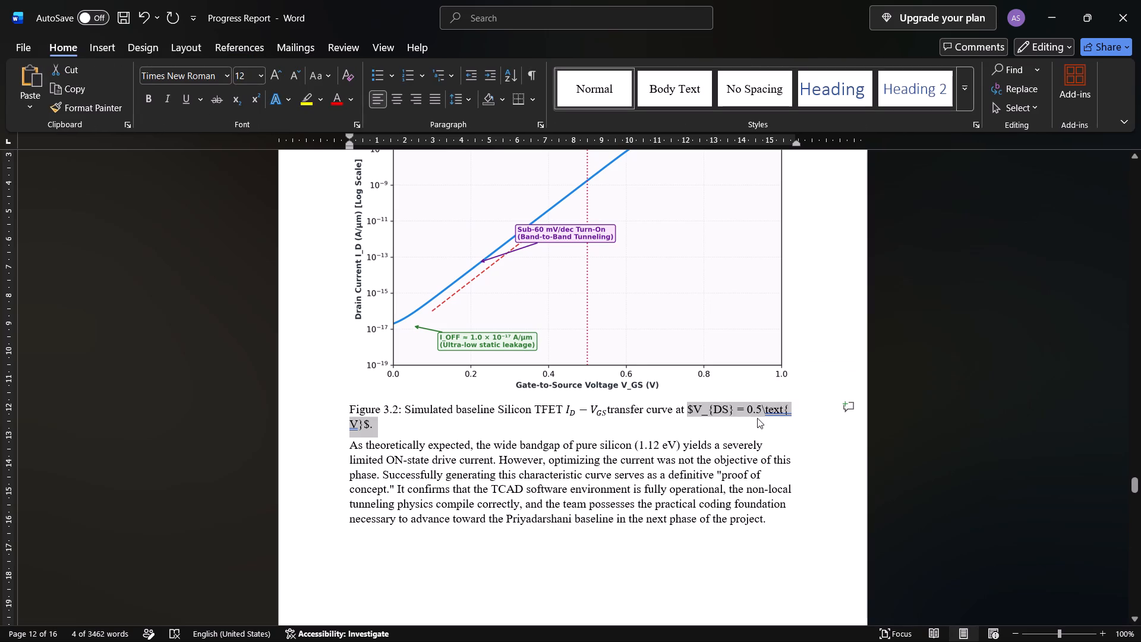
pyautogui.click(713, 418)
pyautogui.moveTo(687, 409); pyautogui.dragTo(701, 426)
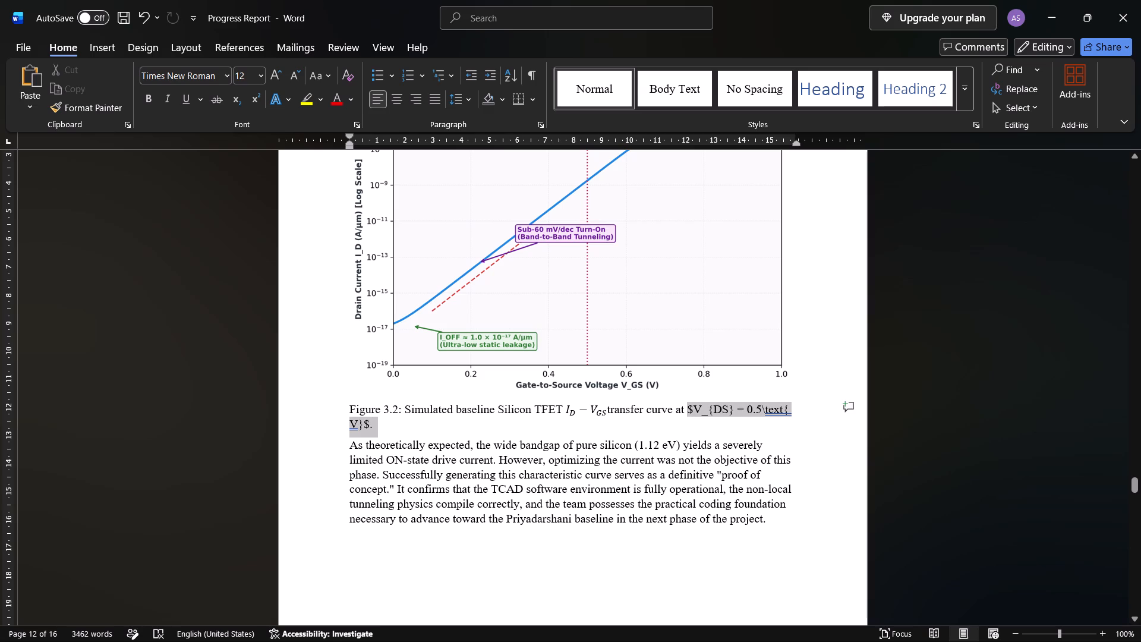
pyautogui.moveTo(701, 426); pyautogui.dragTo(371, 427)
pyautogui.moveTo(371, 427); pyautogui.dragTo(368, 427)
pyautogui.hotkey('alt', '=')
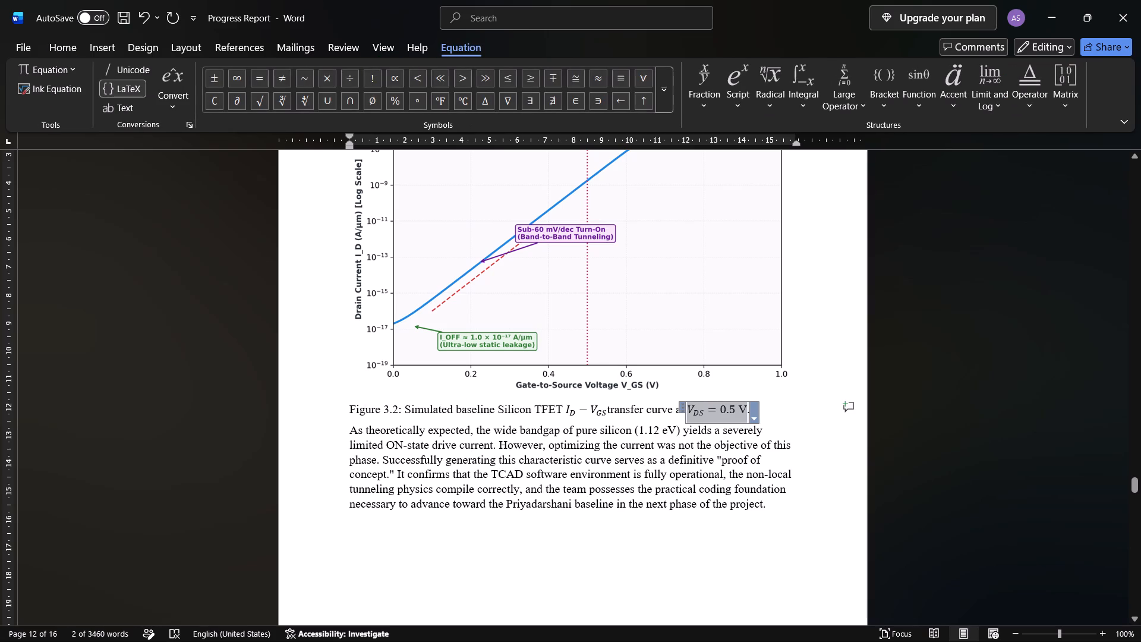
# Centre the whole caption beneath the transfer-curve graph.
pyautogui.click(781, 394)
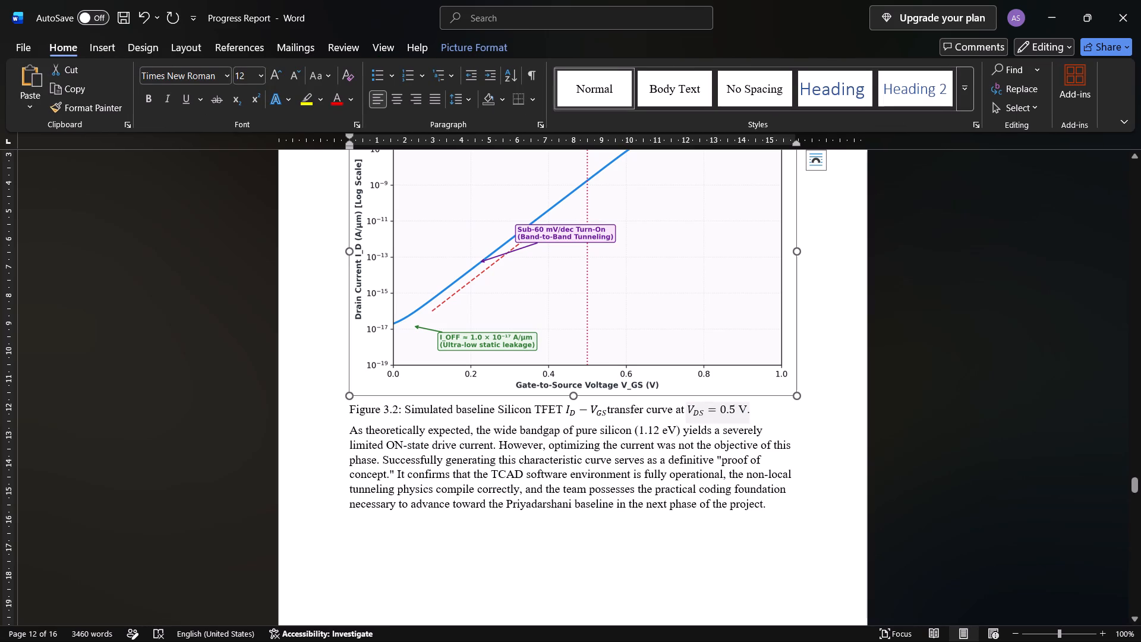
pyautogui.moveTo(347, 408); pyautogui.dragTo(747, 410)
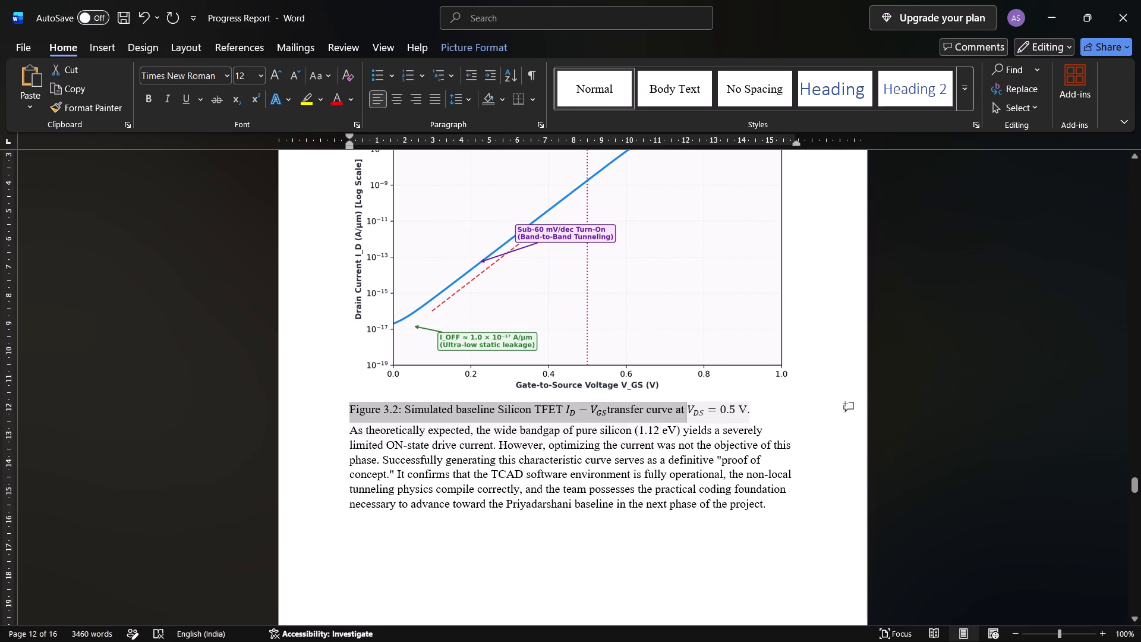
pyautogui.moveTo(747, 410); pyautogui.dragTo(764, 405)
pyautogui.click(399, 106)
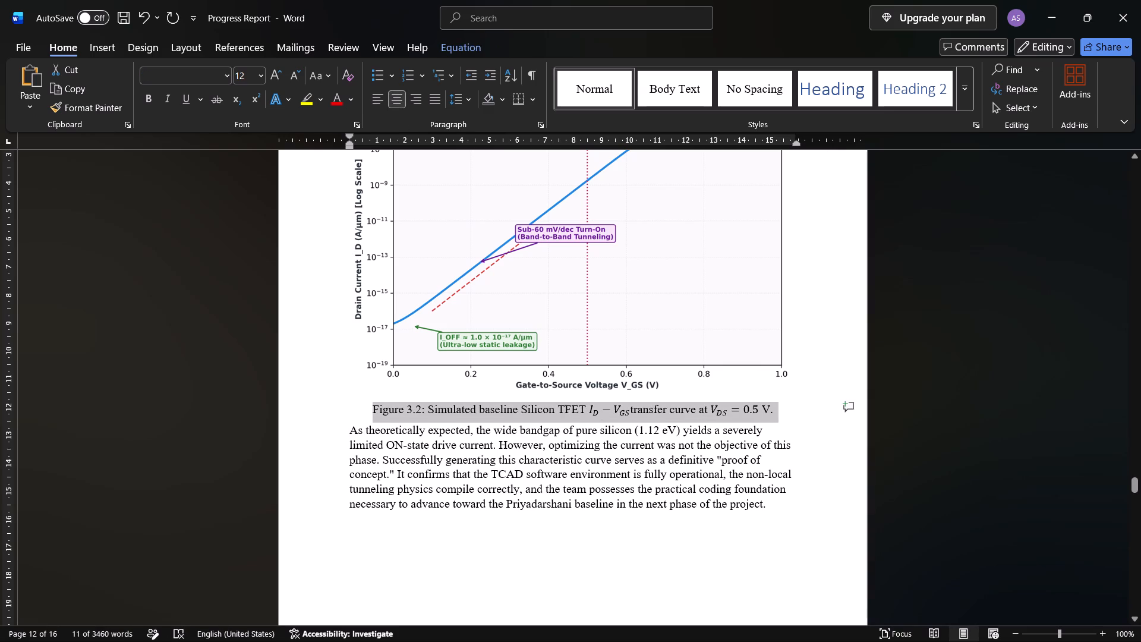
# Renumber the transfer-curve caption as Figure 3.3.
pyautogui.click(423, 407)
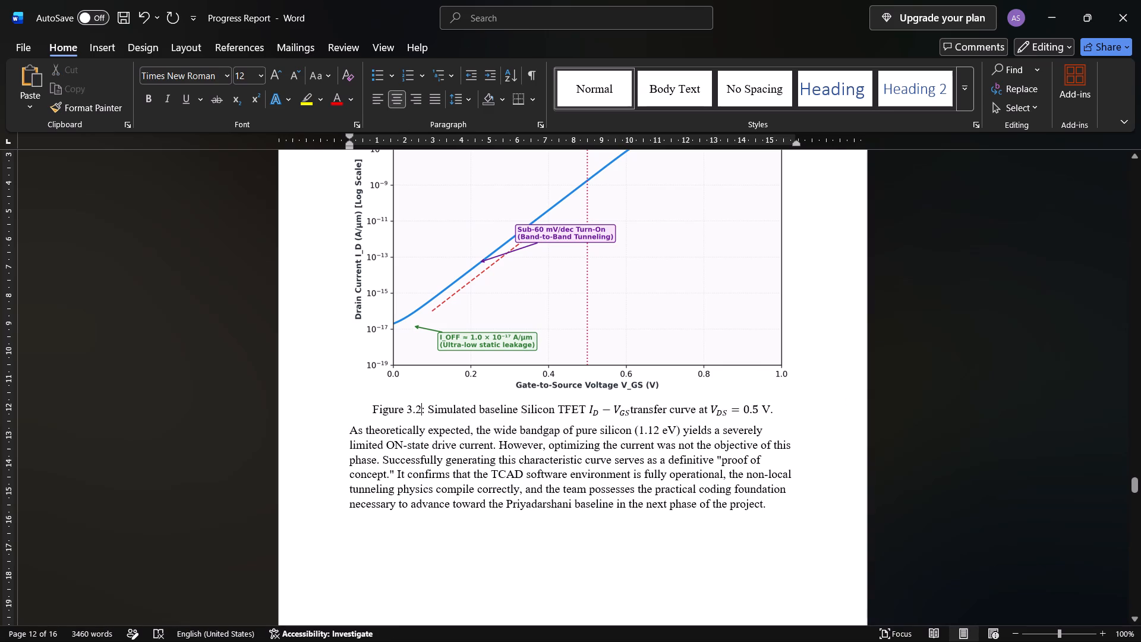
pyautogui.press('BackSpace')
pyautogui.press('3')
# Add a space between the I_D − V_GS equation and "transfer curve" in the Figure 3.3 caption.
pyautogui.scroll(1, 584, 411)
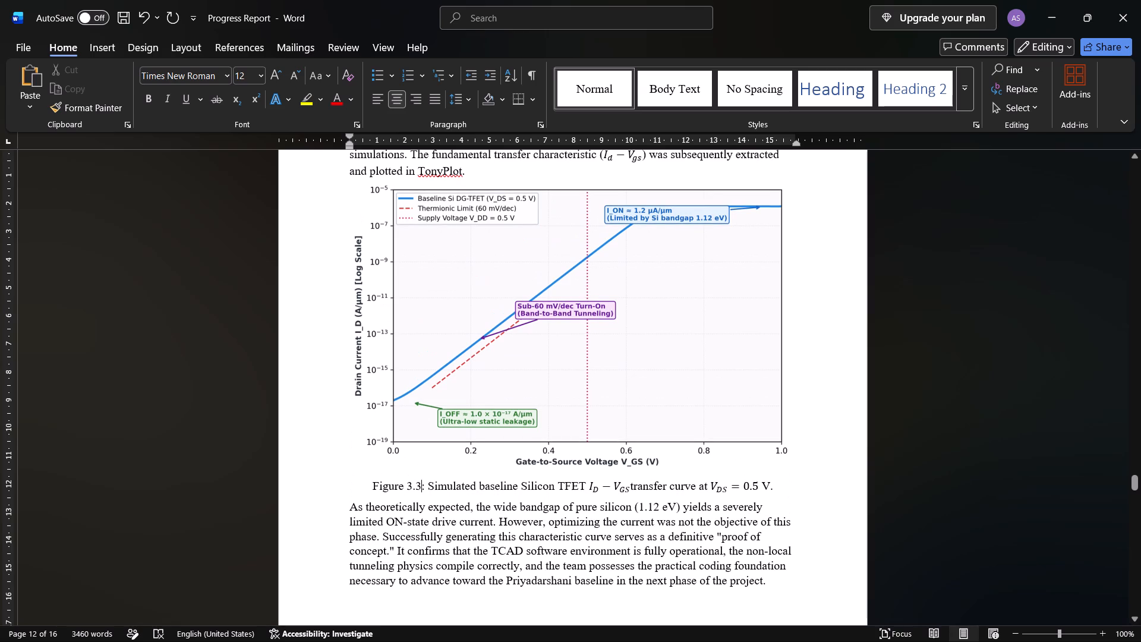
pyautogui.scroll(1, 584, 411)
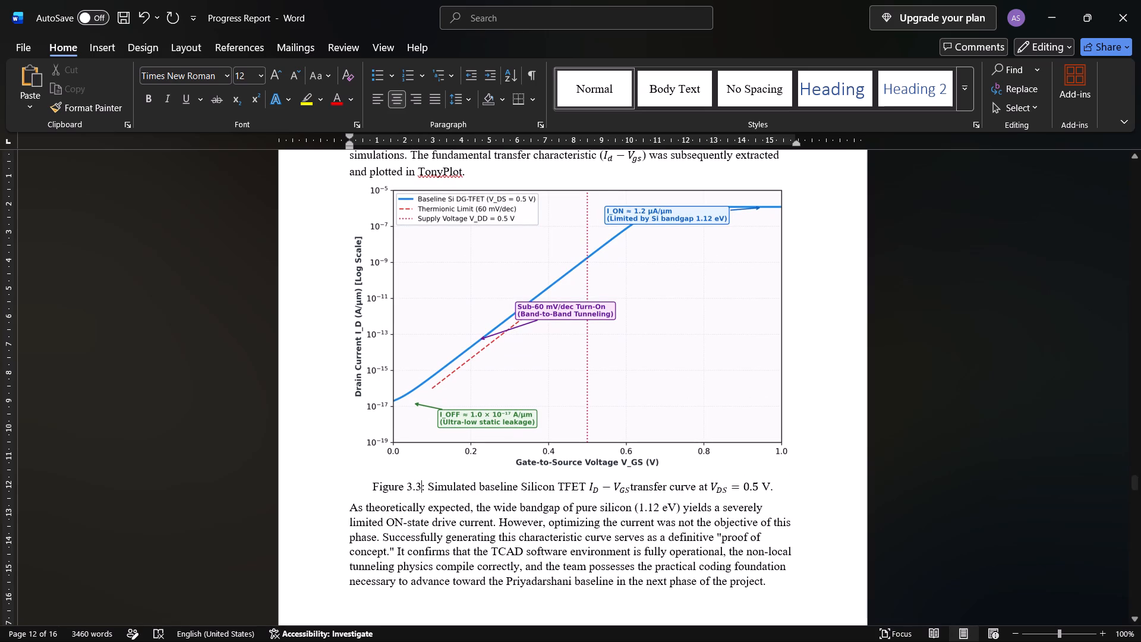
pyautogui.click(633, 486)
pyautogui.press('Left')
pyautogui.press('space')
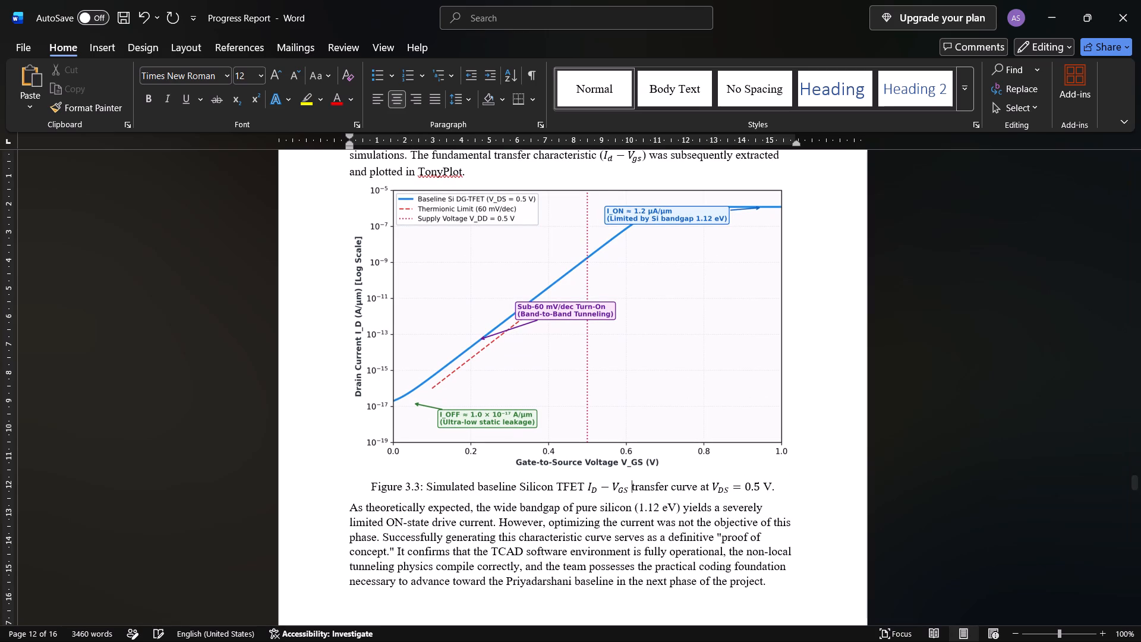
# Insert six blank lines above the heading "3.4 Simulation Execution and Proof of Concept" to push the section onto the next page.
pyautogui.scroll(2, 805, 479)
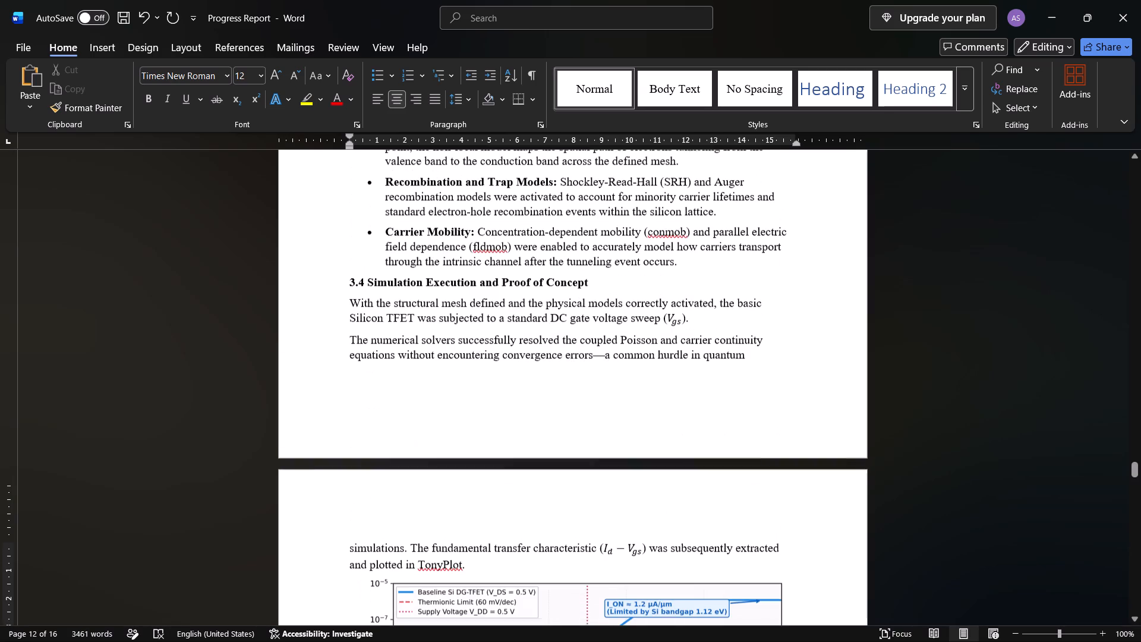
pyautogui.click(699, 271)
pyautogui.press('Return')
pyautogui.press('Return')
pyautogui.press('Return')
pyautogui.press('Return')
pyautogui.press('Return')
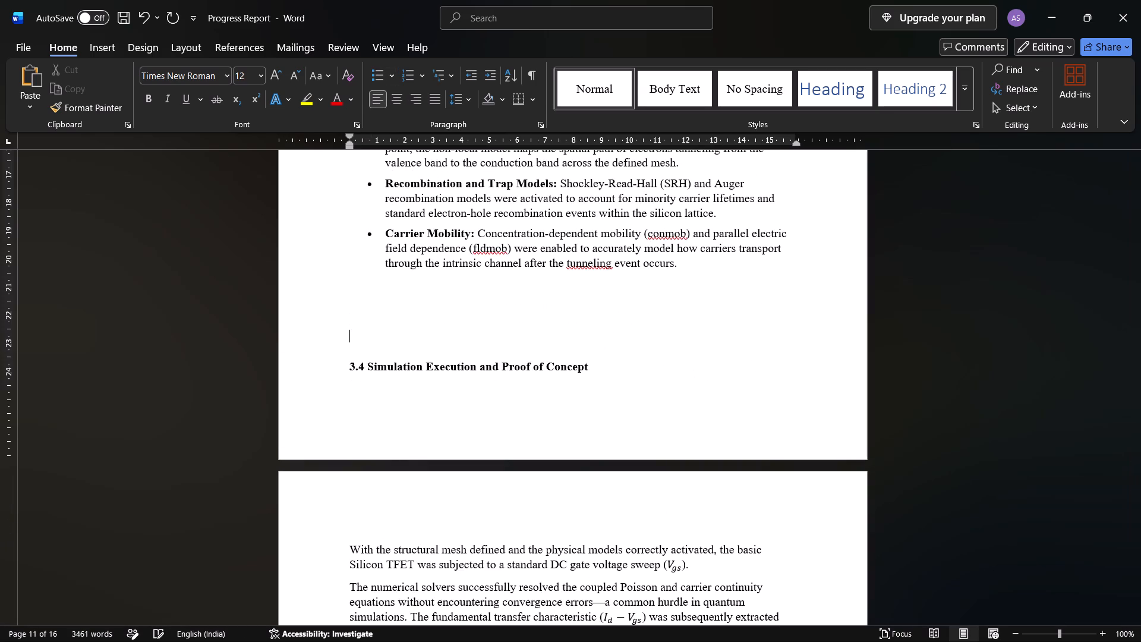
pyautogui.press('Return')
# Add one blank line between the Fig 3.2 caption and the heading "3.3 Activation of Physical Transport Models".
pyautogui.scroll(-2, 699, 271)
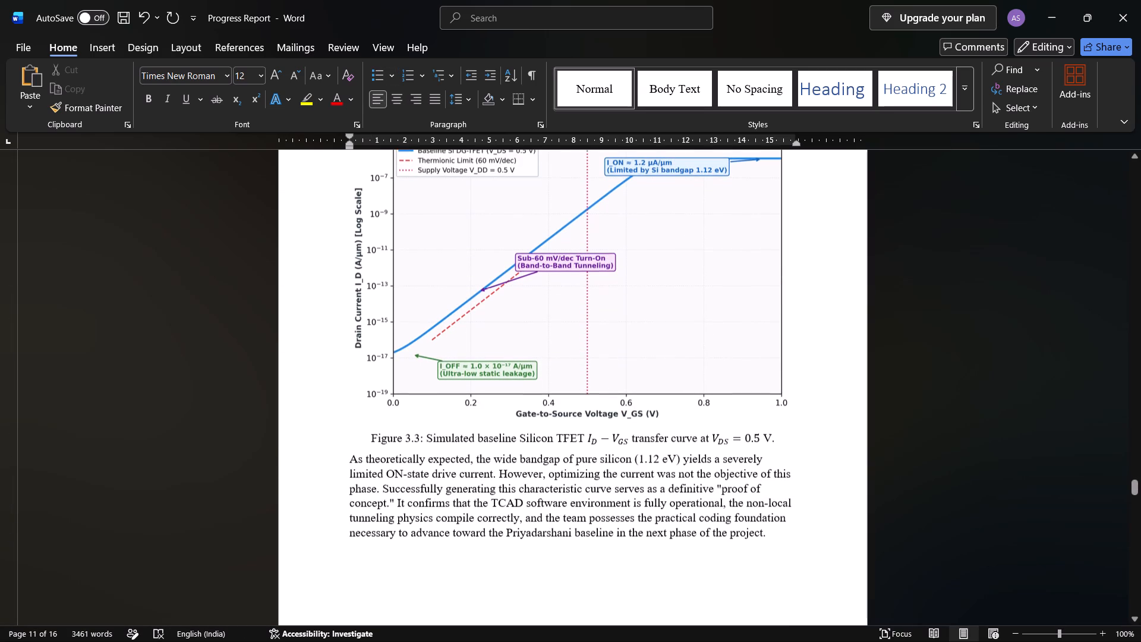
pyautogui.scroll(3, 670, 385)
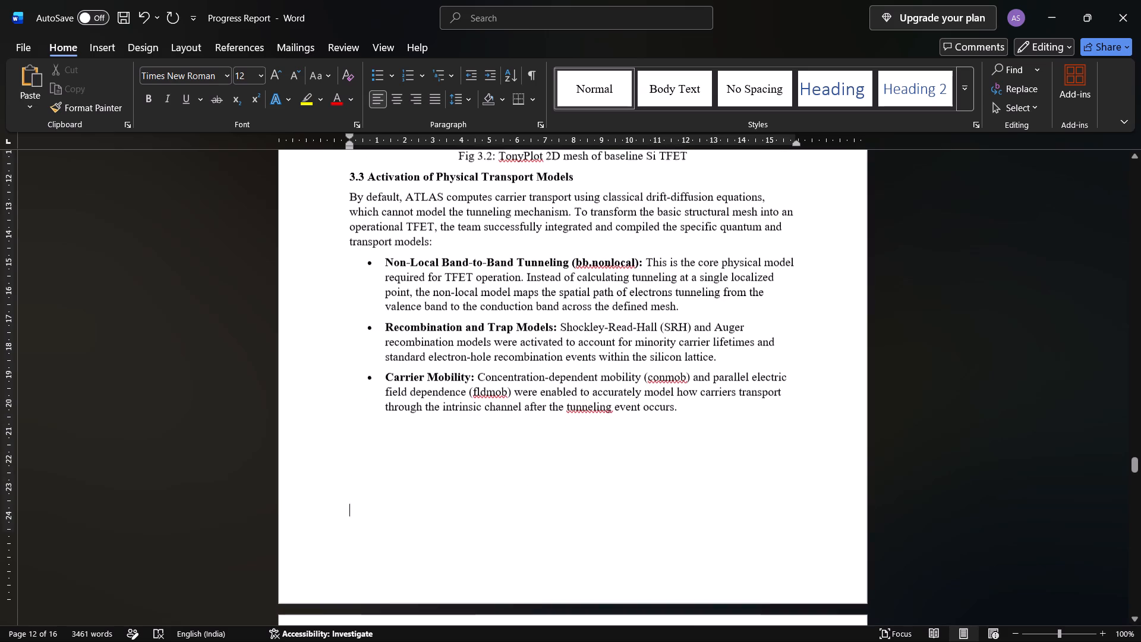
pyautogui.hscroll(1, 670, 385)
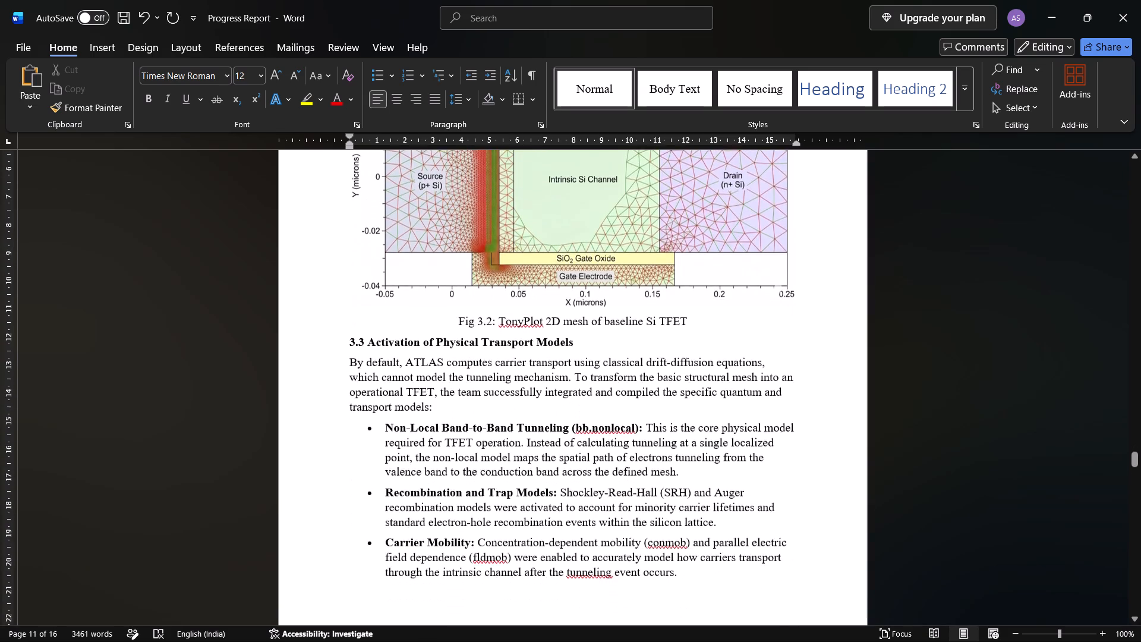
pyautogui.scroll(-2, 670, 385)
pyautogui.scroll(1, 670, 385)
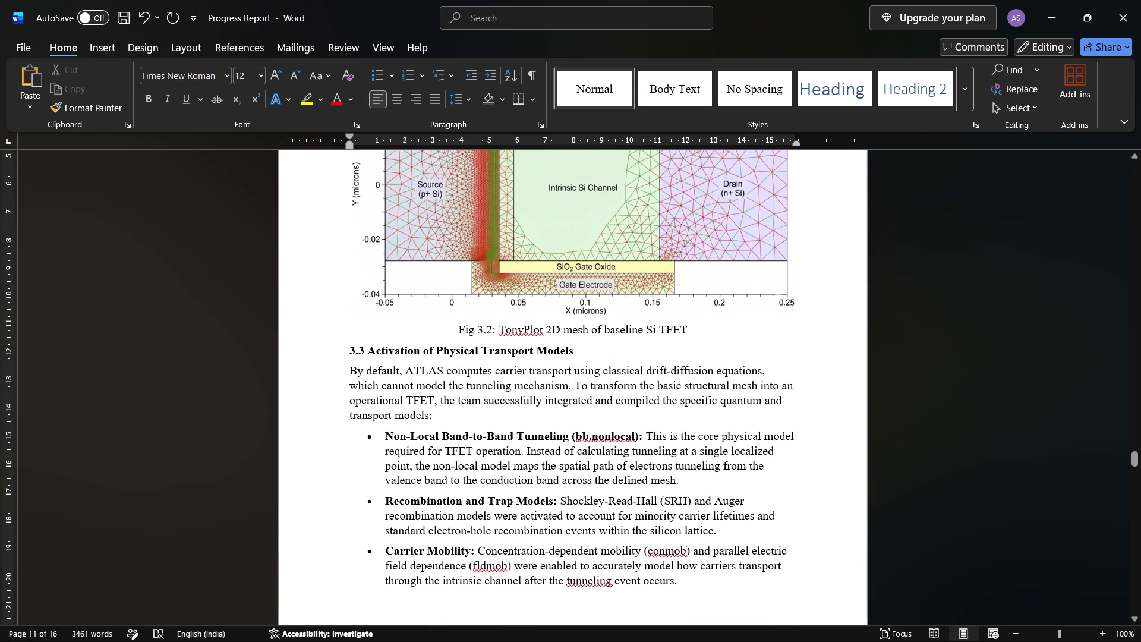
pyautogui.click(347, 347)
pyautogui.press('Return')
pyautogui.press('Return')
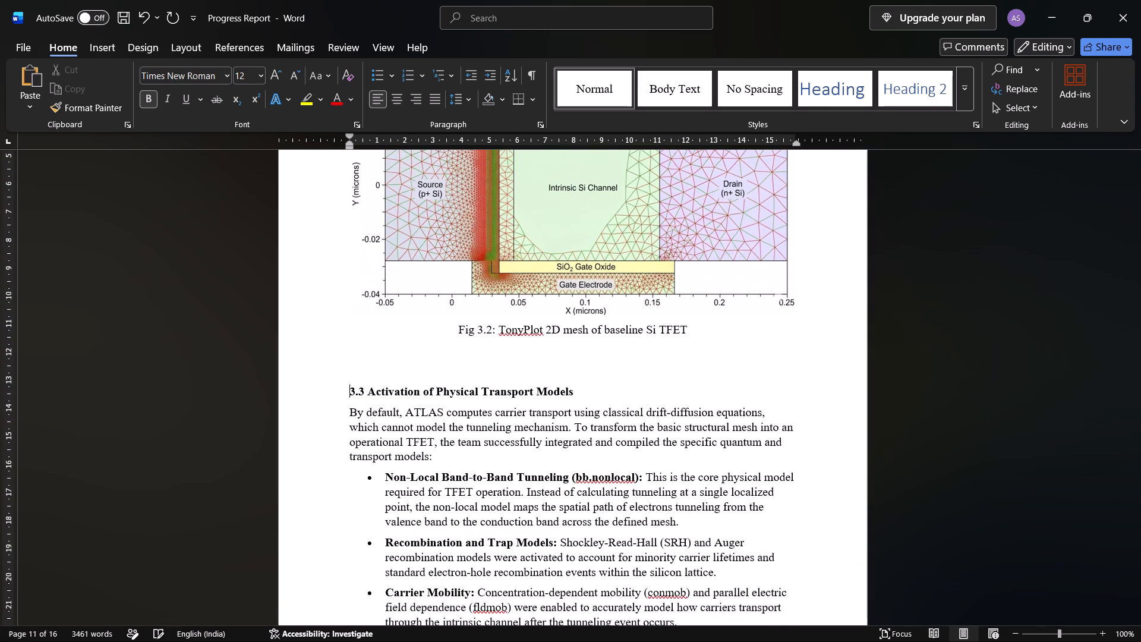
pyautogui.press('BackSpace')
# Add one unnumbered blank line between the Doping Profiles list item and the 2D mesh figure.
pyautogui.scroll(2, 347, 347)
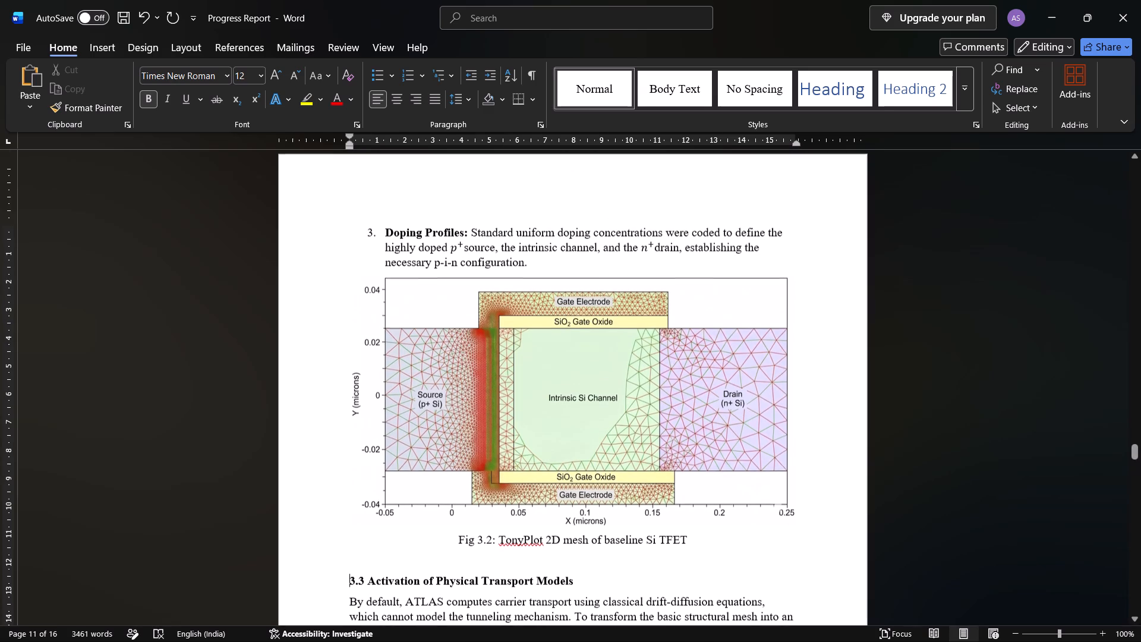
pyautogui.click(363, 273)
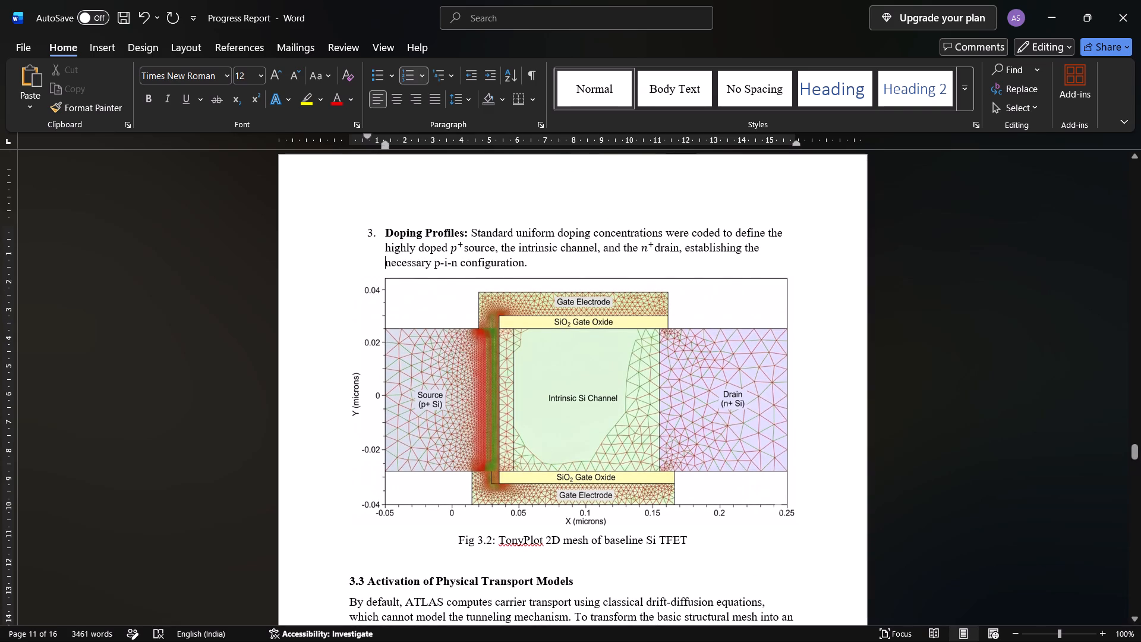
pyautogui.click(533, 266)
pyautogui.press('Return')
pyautogui.press('BackSpace')
pyautogui.press('BackSpace')
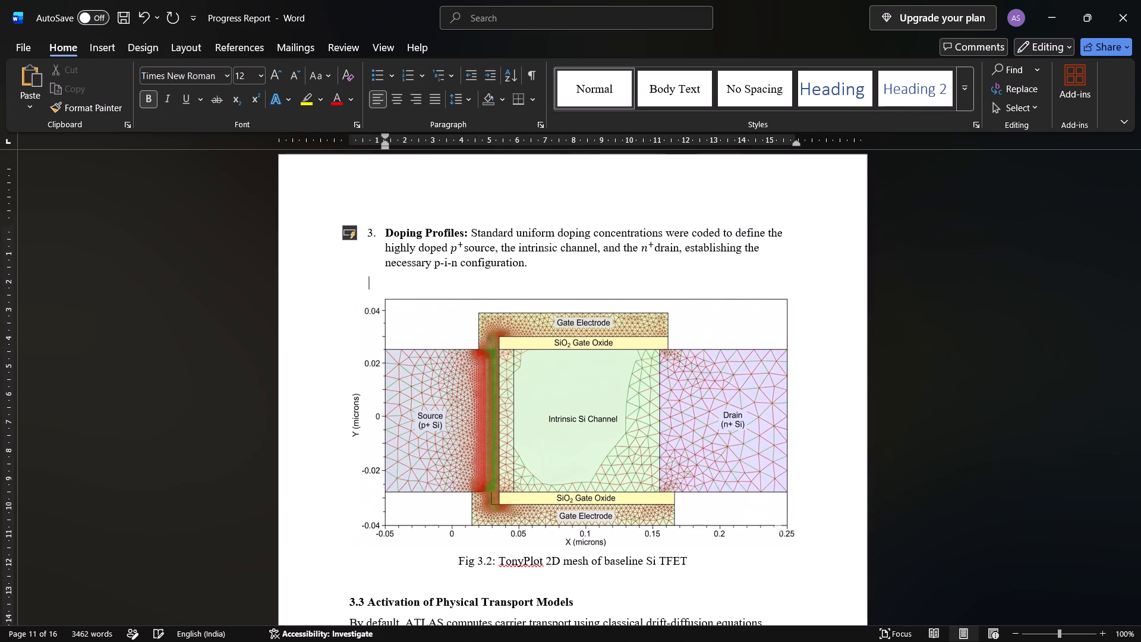
pyautogui.press('Return')
pyautogui.press('BackSpace')
# Delete two of the blank lines above the 3.4 heading at the top of its page.
pyautogui.scroll(-1, 533, 266)
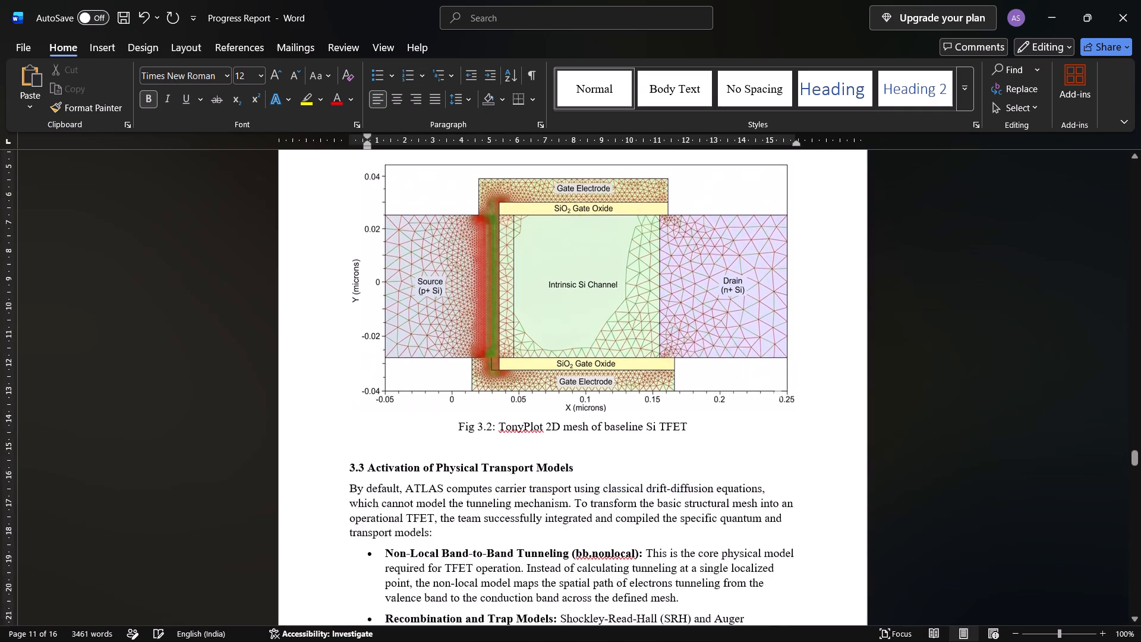
pyautogui.scroll(-2, 533, 266)
pyautogui.scroll(1, 548, 302)
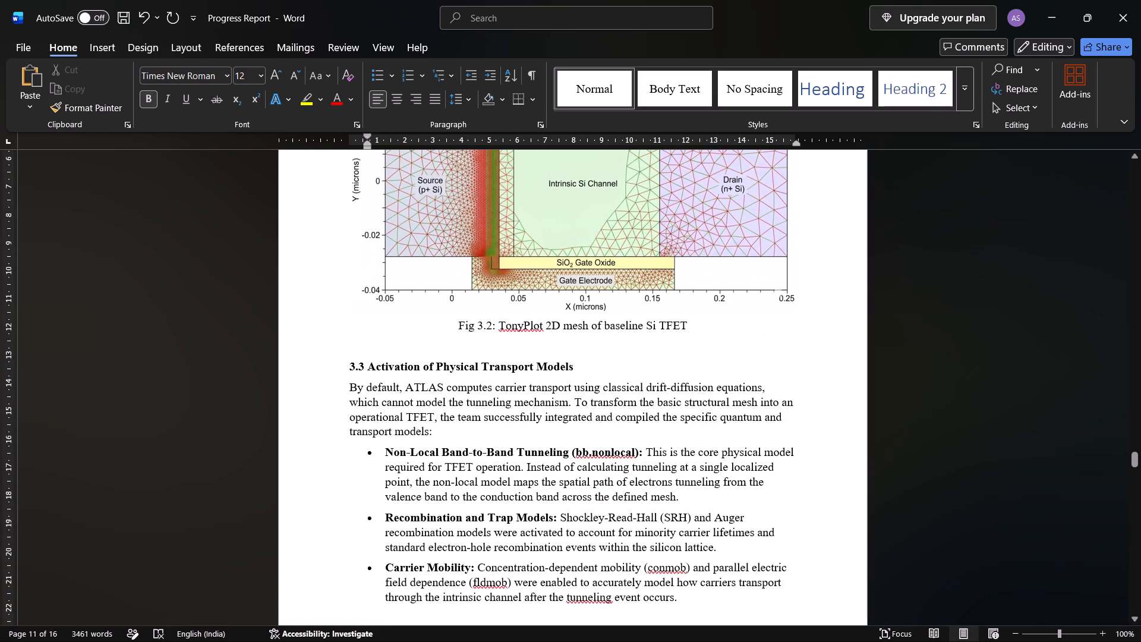
pyautogui.scroll(-3, 469, 370)
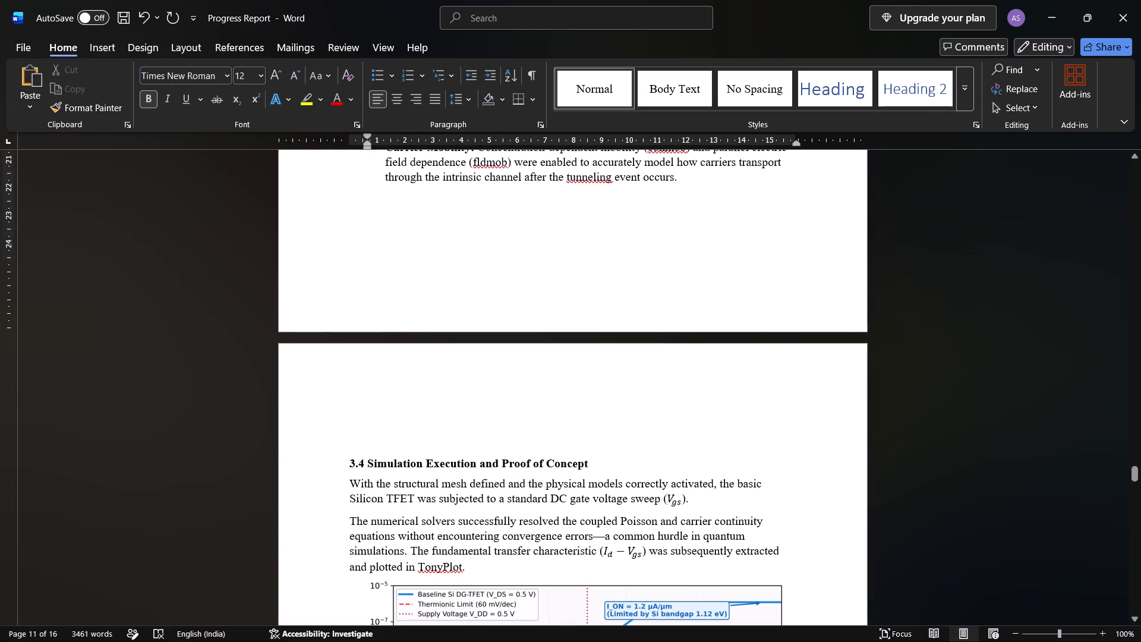
pyautogui.click(400, 430)
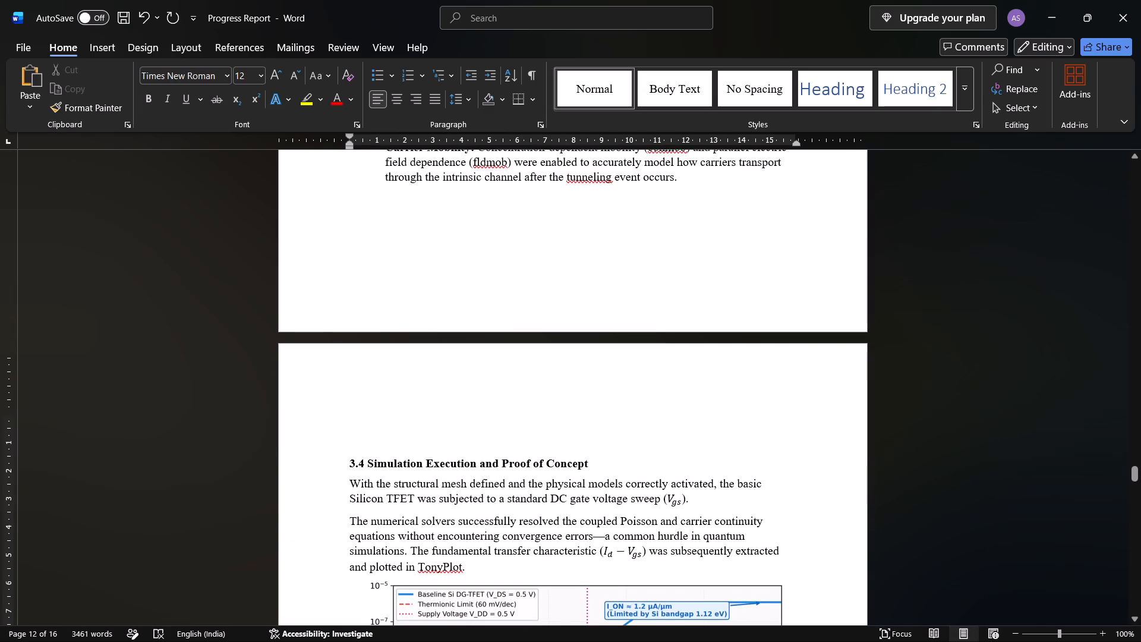
pyautogui.press('Down')
pyautogui.press('BackSpace')
pyautogui.press('BackSpace')
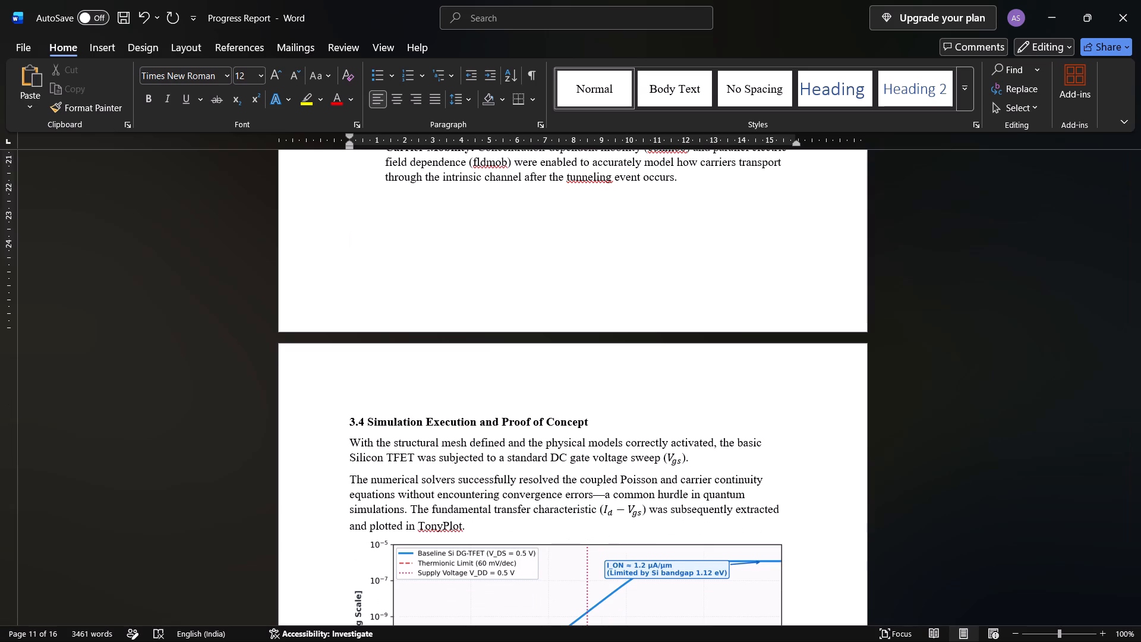
pyautogui.scroll(-1, 451, 533)
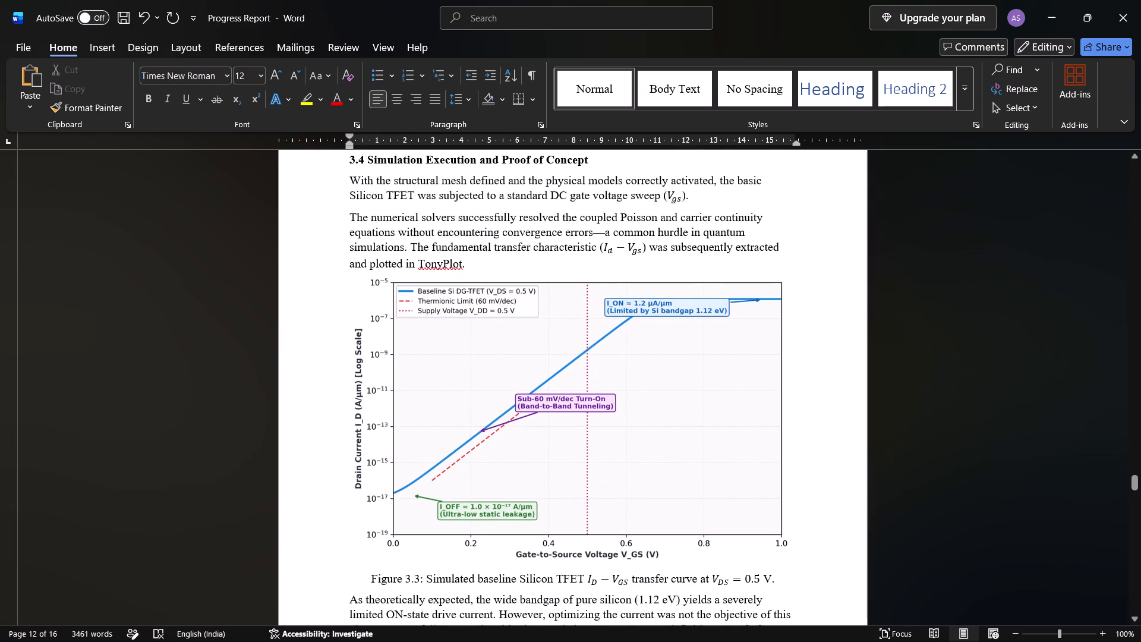
pyautogui.scroll(-3, 447, 270)
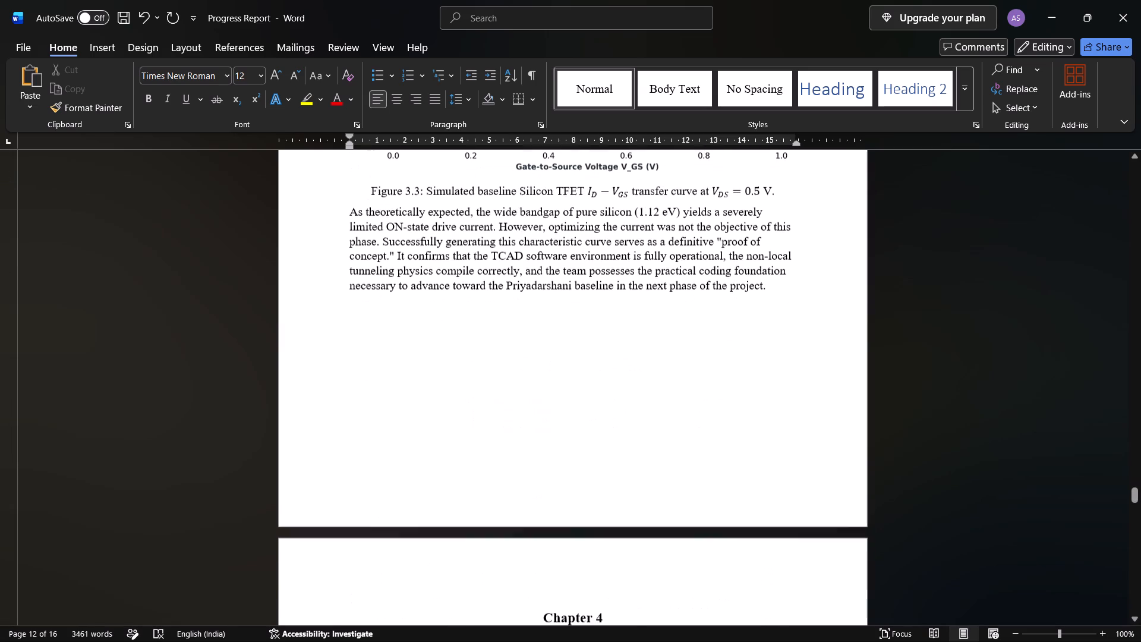
pyautogui.scroll(-1, 447, 270)
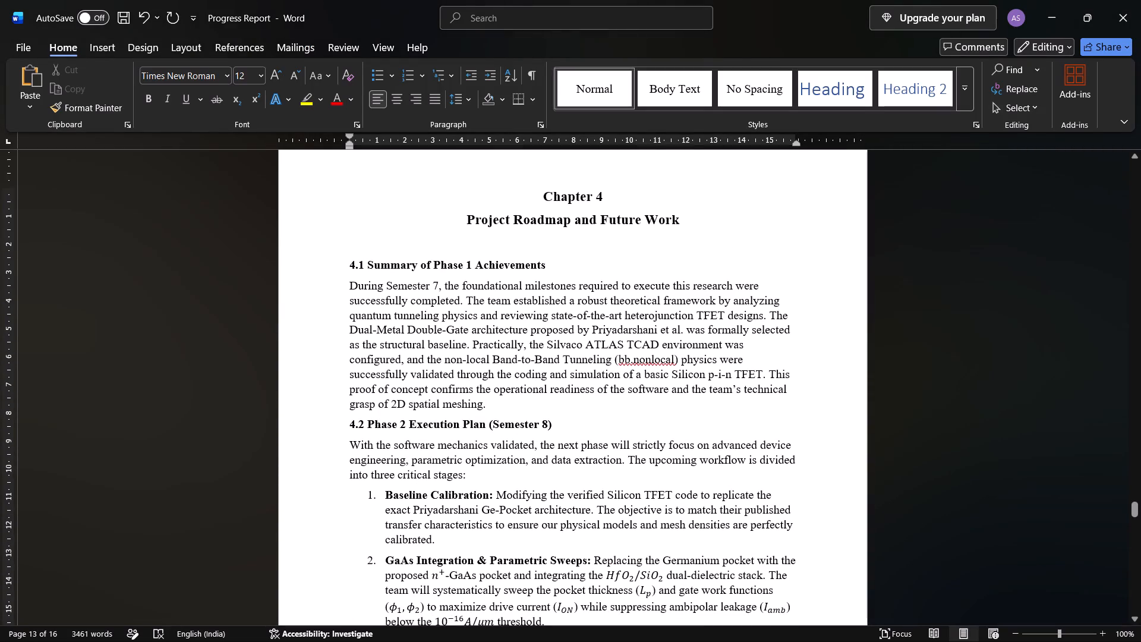
pyautogui.scroll(-4, 620, 481)
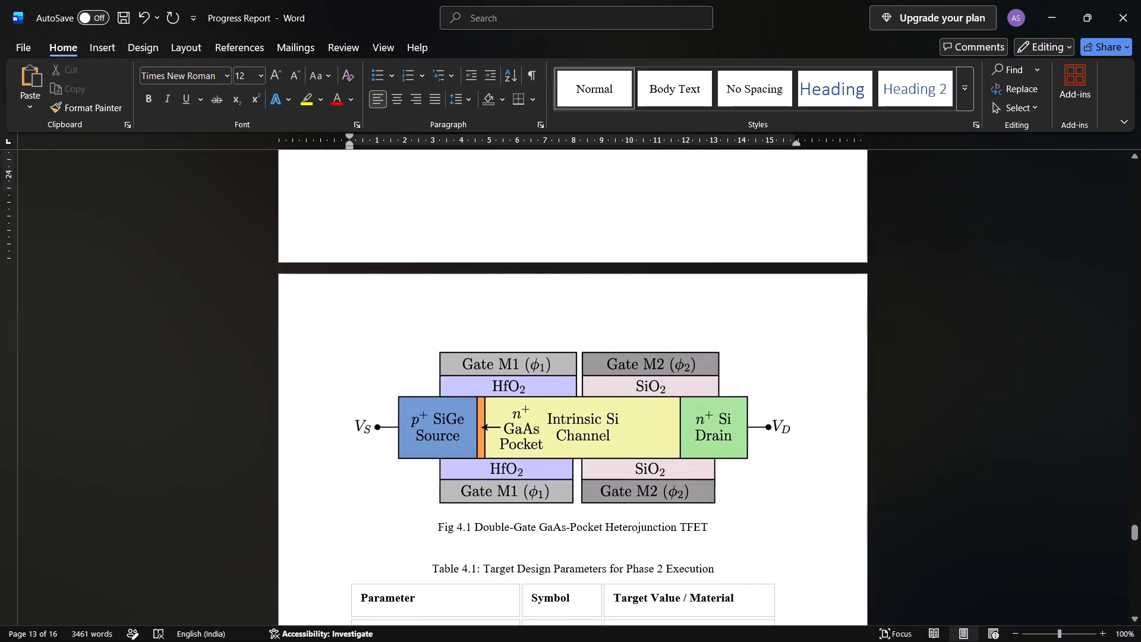
pyautogui.click(737, 550)
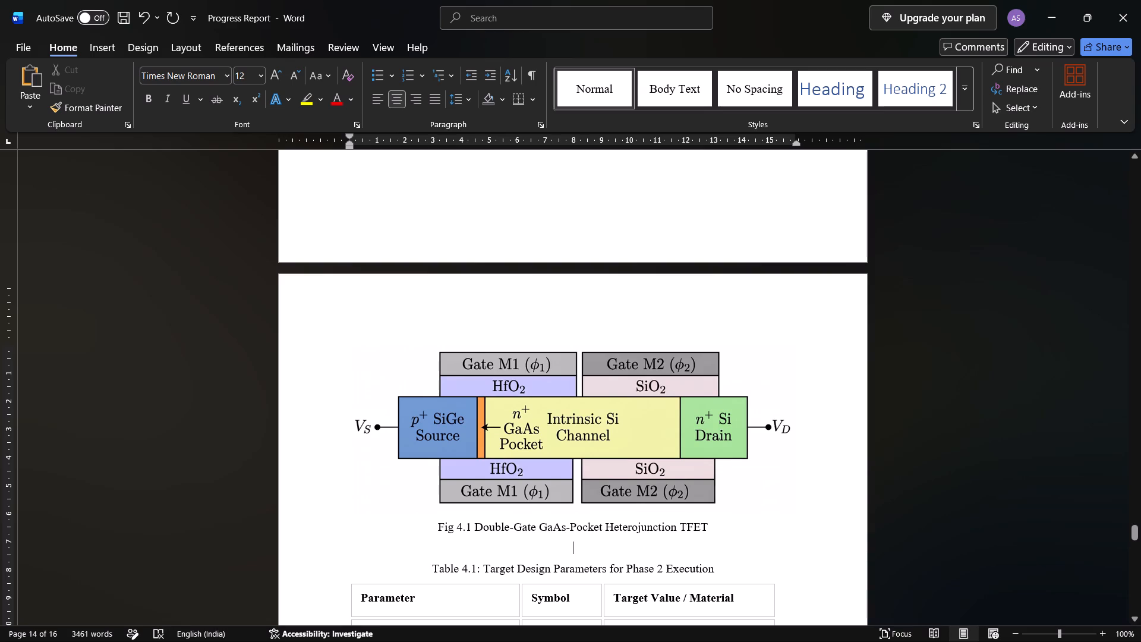
pyautogui.scroll(-1, 737, 550)
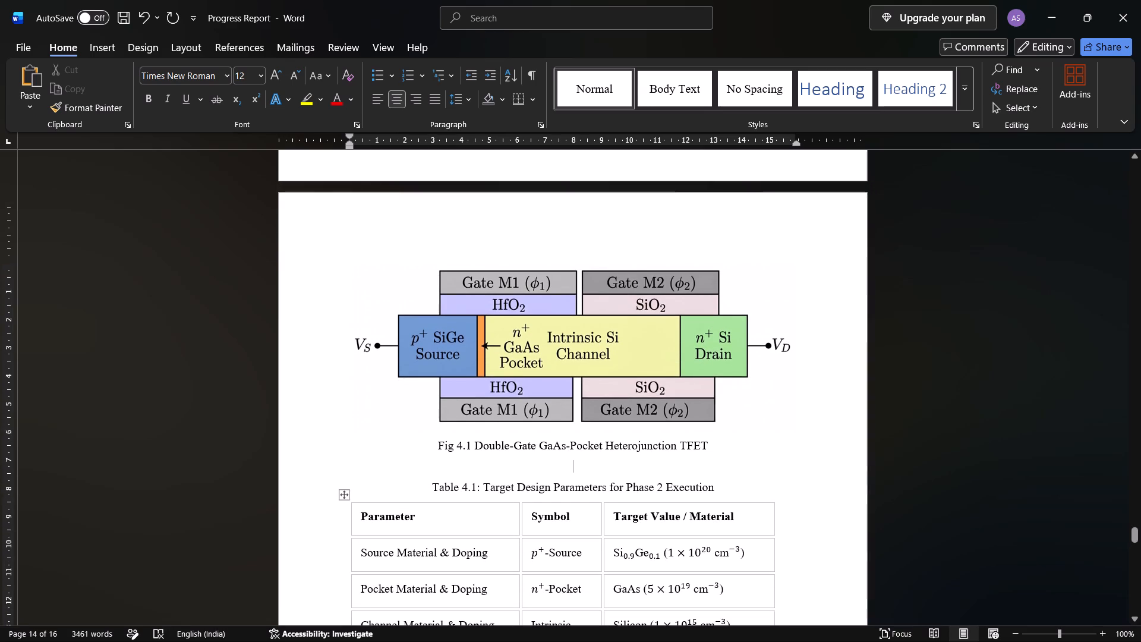
pyautogui.press('BackSpace')
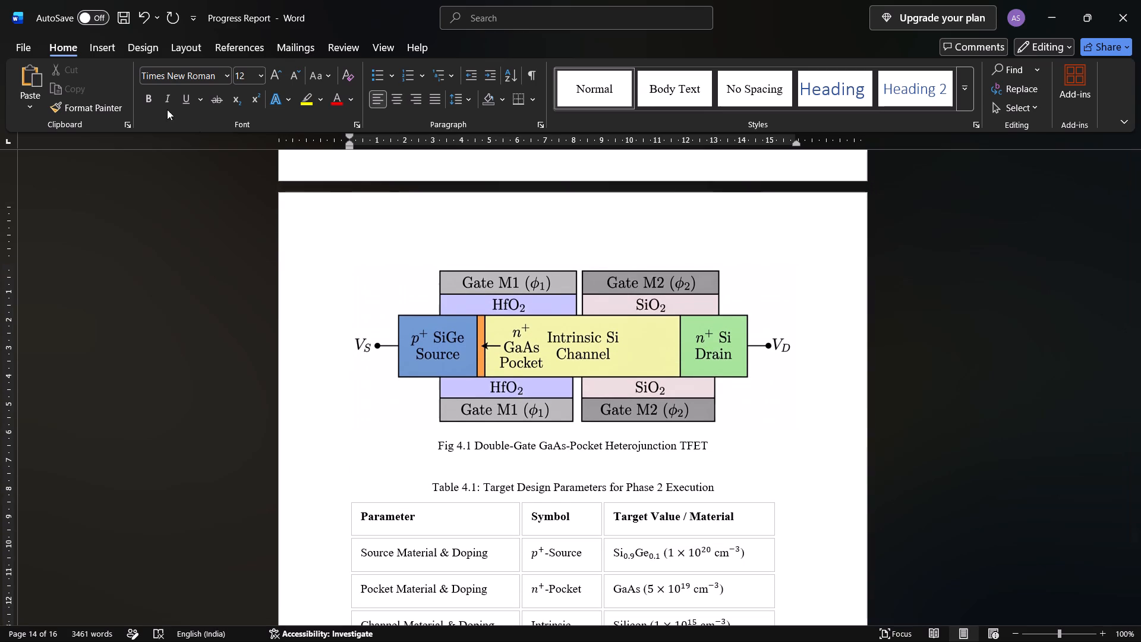
pyautogui.click(98, 52)
pyautogui.click(155, 95)
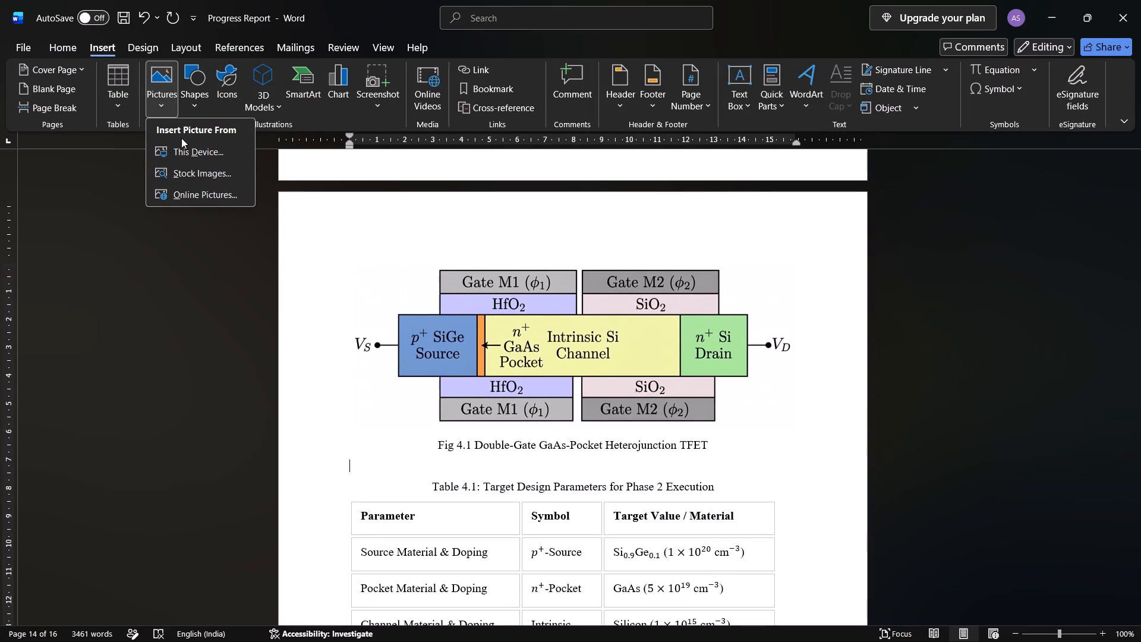
pyautogui.click(185, 146)
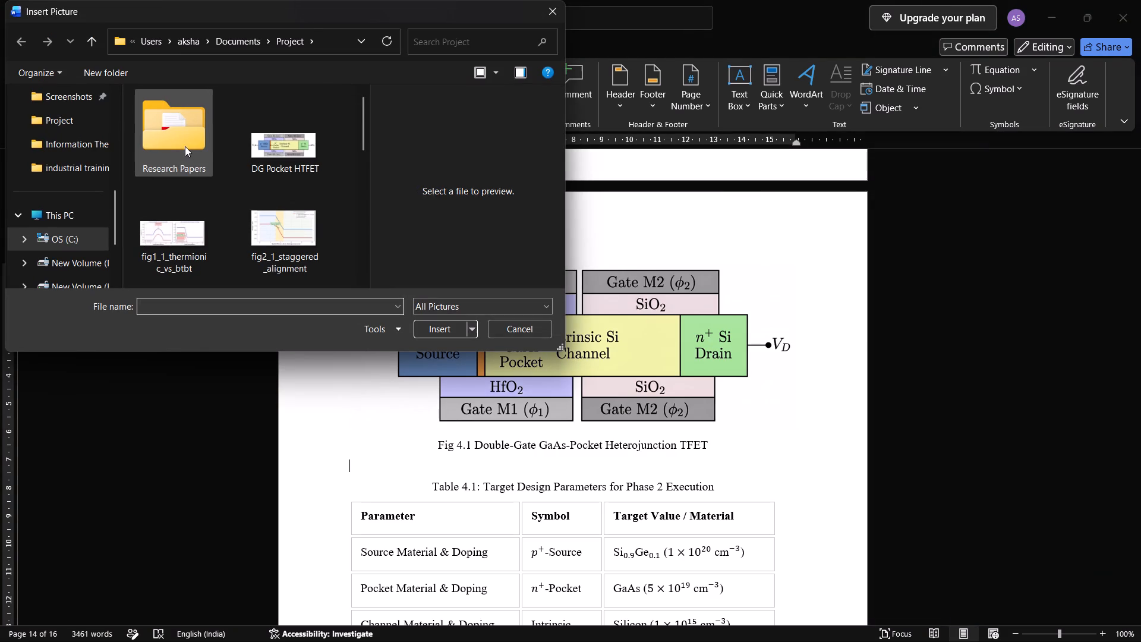
pyautogui.scroll(-1, 269, 224)
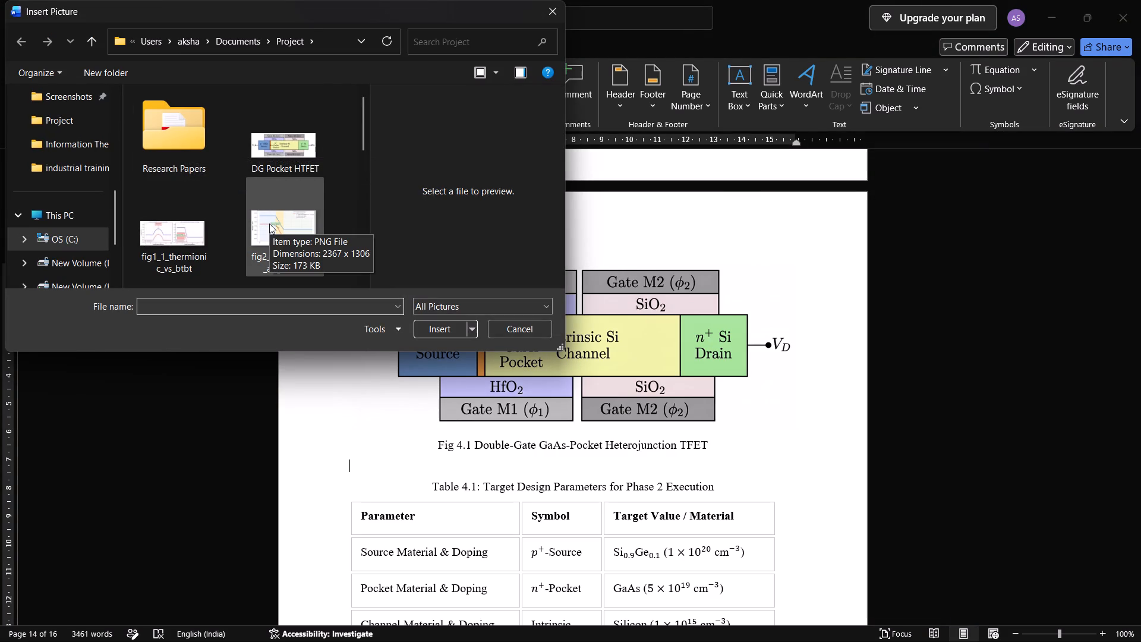
pyautogui.scroll(-1, 269, 224)
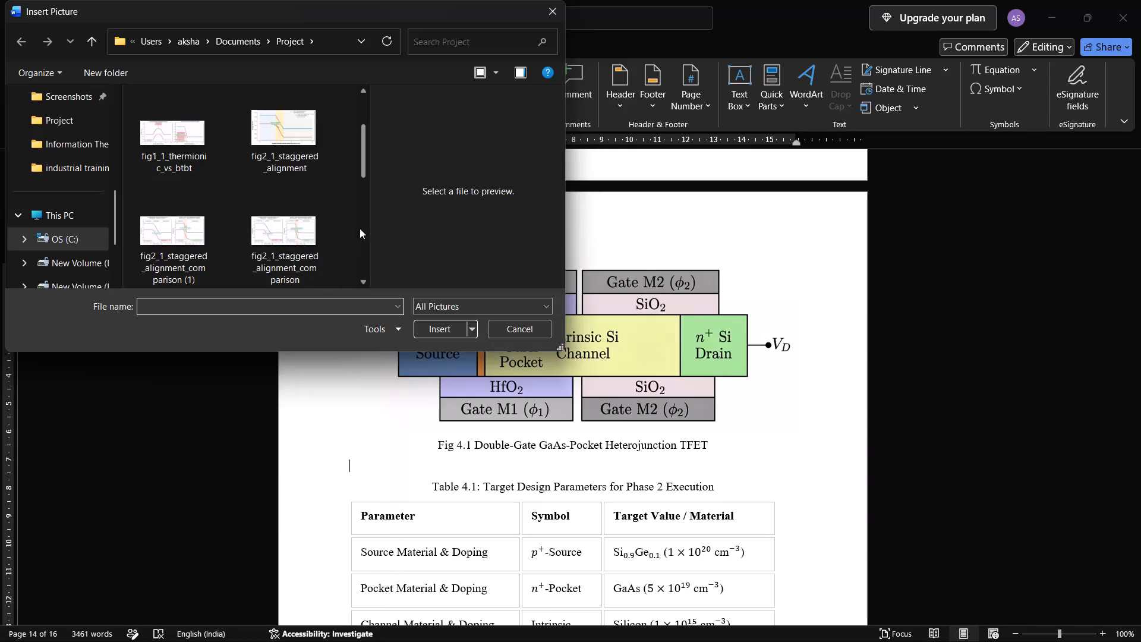
pyautogui.scroll(-1, 319, 228)
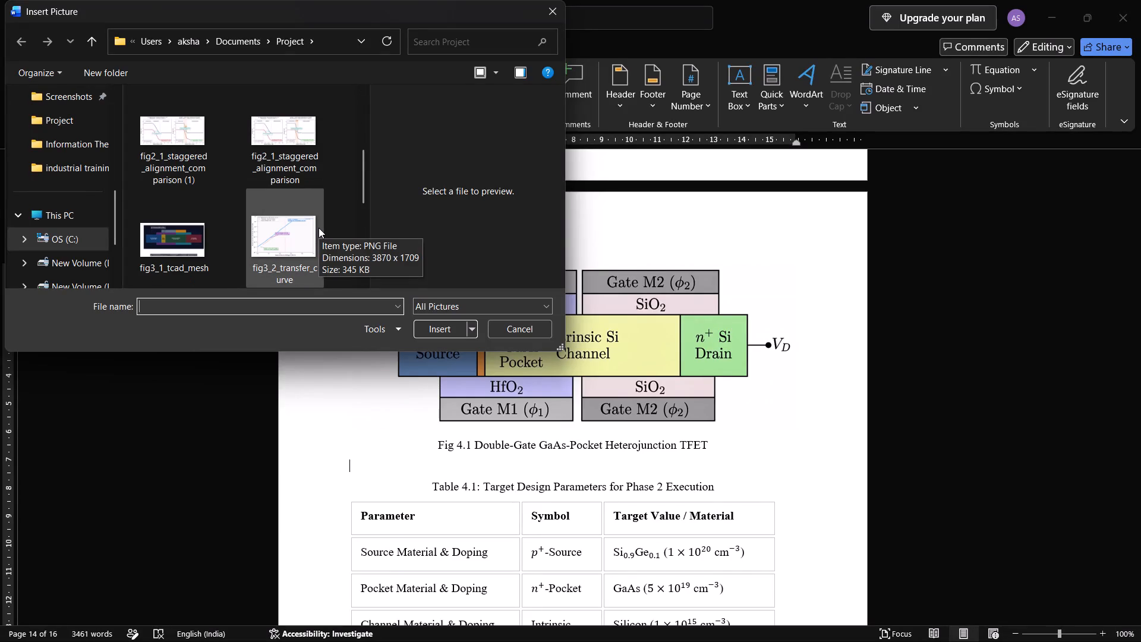
pyautogui.scroll(-1, 319, 228)
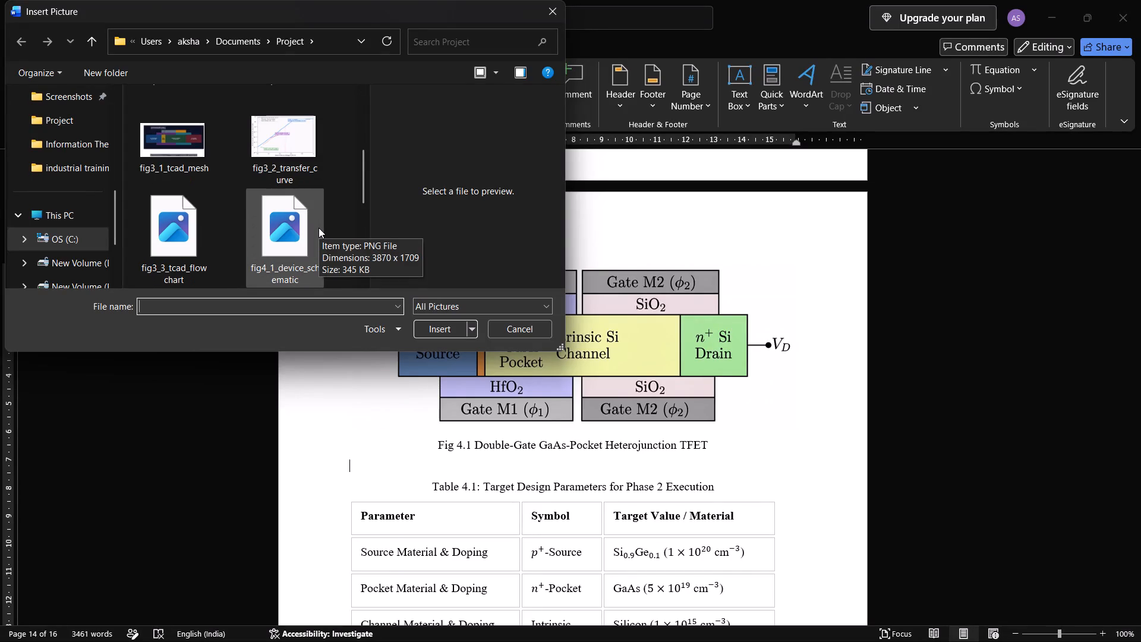
pyautogui.scroll(-2, 319, 228)
pyautogui.scroll(1, 319, 228)
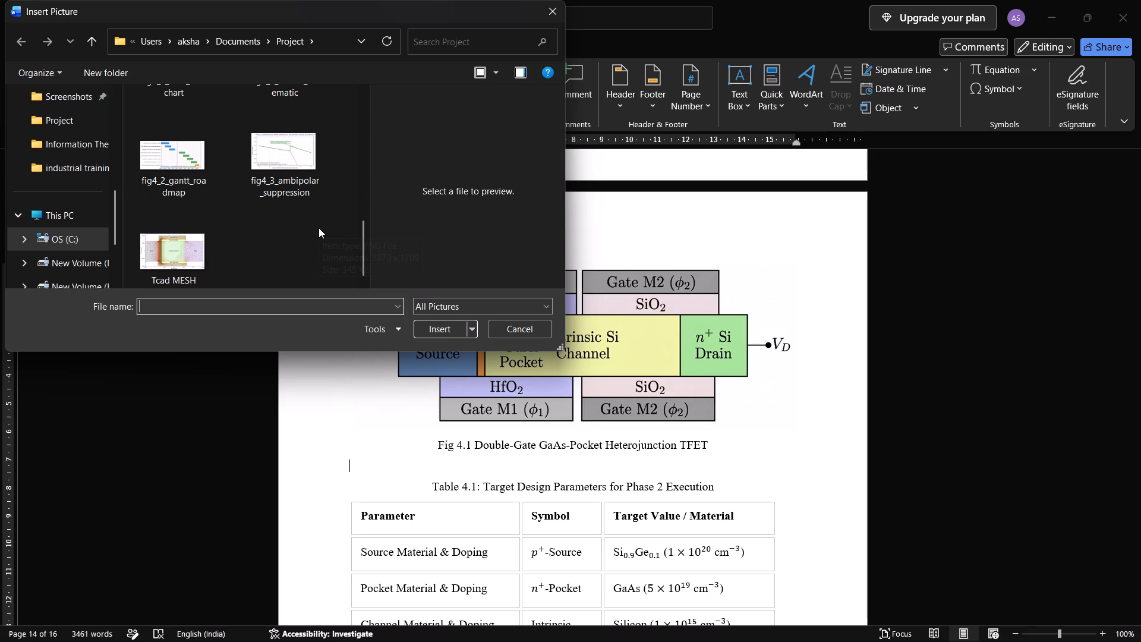
pyautogui.scroll(1, 319, 228)
pyautogui.doubleClick(301, 150)
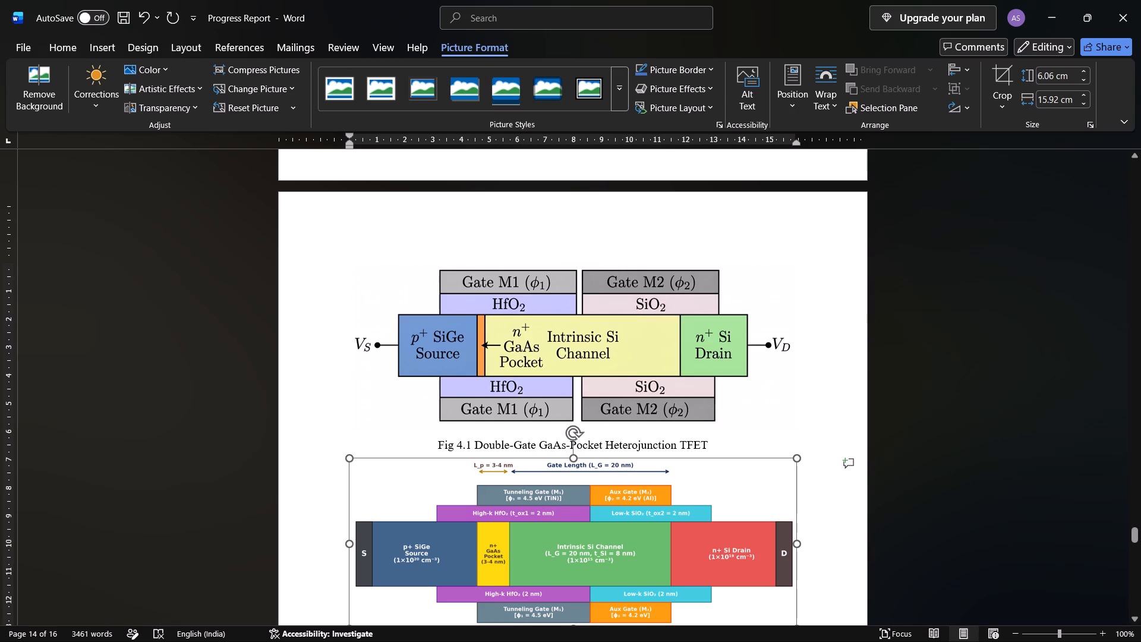
# Delete the old double-gate GaAs-pocket schematic above the Fig 4.1 caption.
pyautogui.scroll(-1, 752, 505)
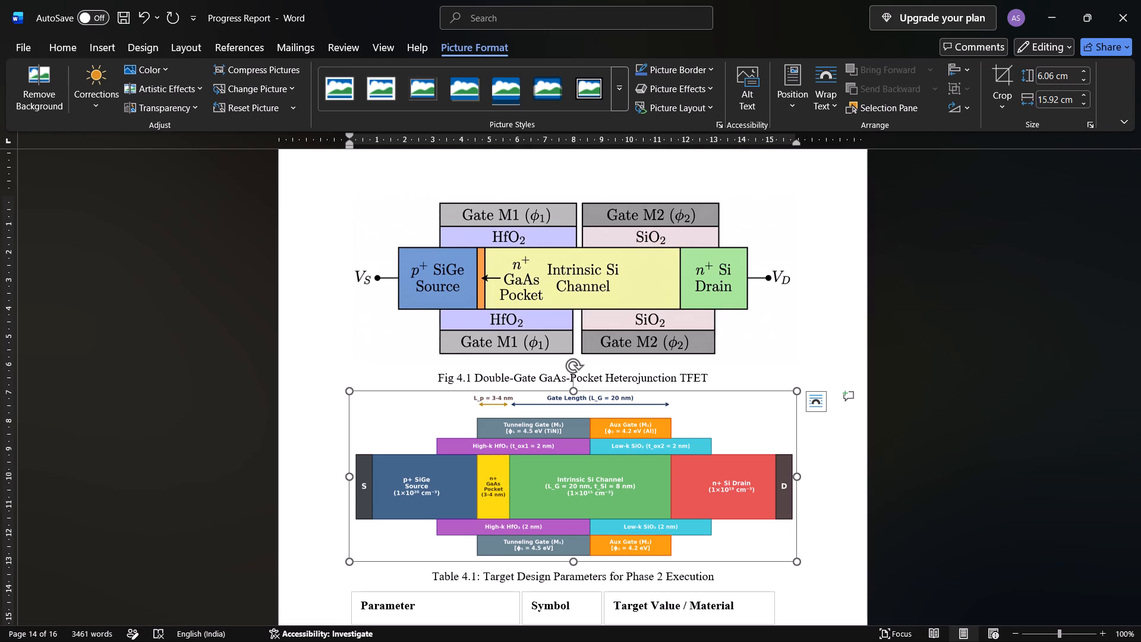
pyautogui.click(575, 286)
pyautogui.press('Delete')
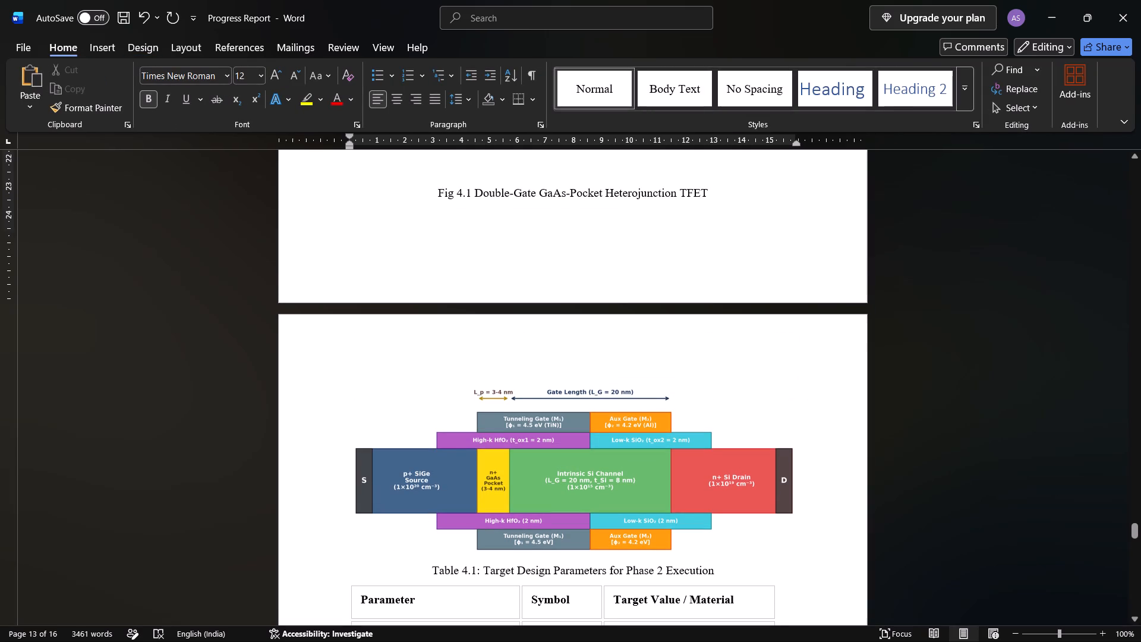
# Move the caption "Fig 4.1 Double-Gate GaAs-Pocket Heterojunction TFET" to a new line below the newly inserted device schematic.
pyautogui.moveTo(430, 189); pyautogui.dragTo(732, 215)
pyautogui.hotkey('ctrl', 'x')
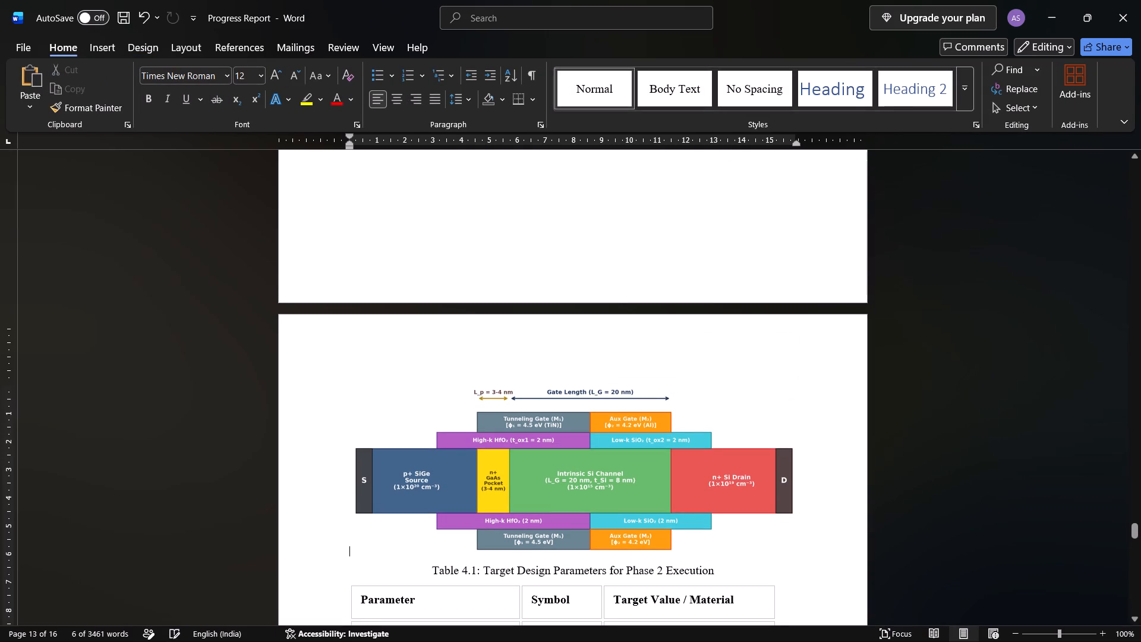
pyautogui.scroll(-1, 652, 338)
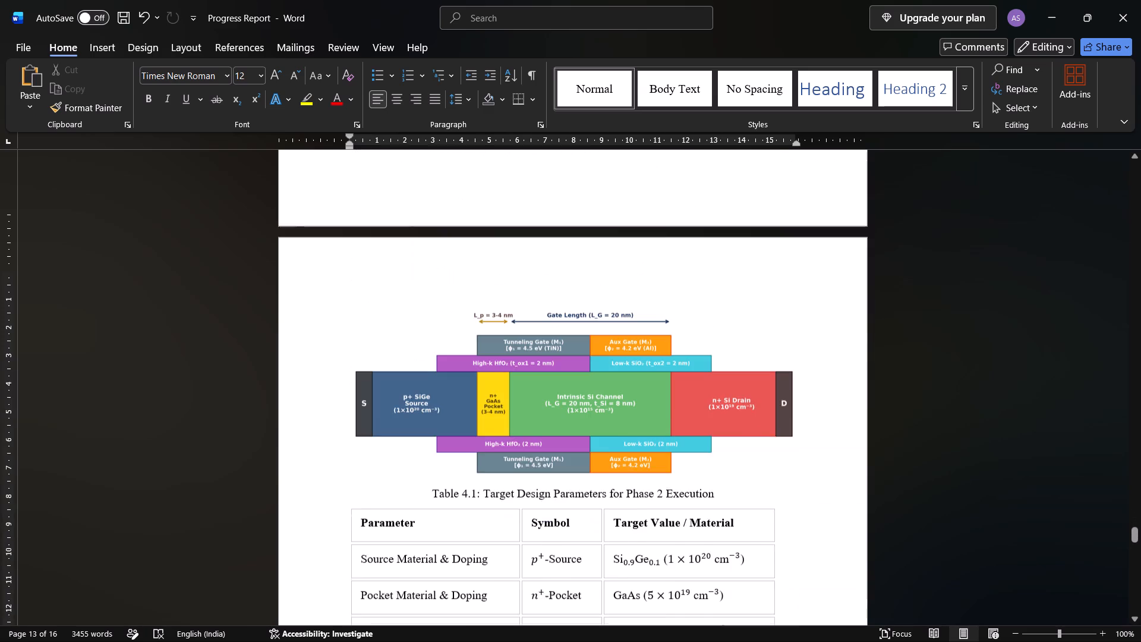
pyautogui.click(751, 418)
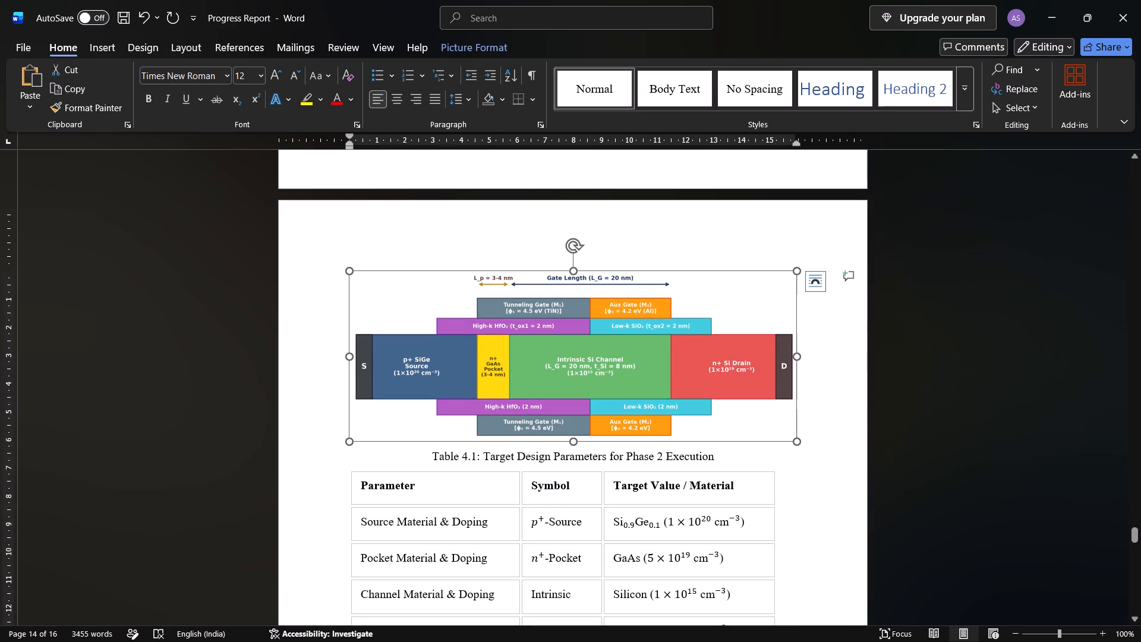
pyautogui.click(809, 423)
pyautogui.press('Return')
pyautogui.hotkey('ctrl', 'v')
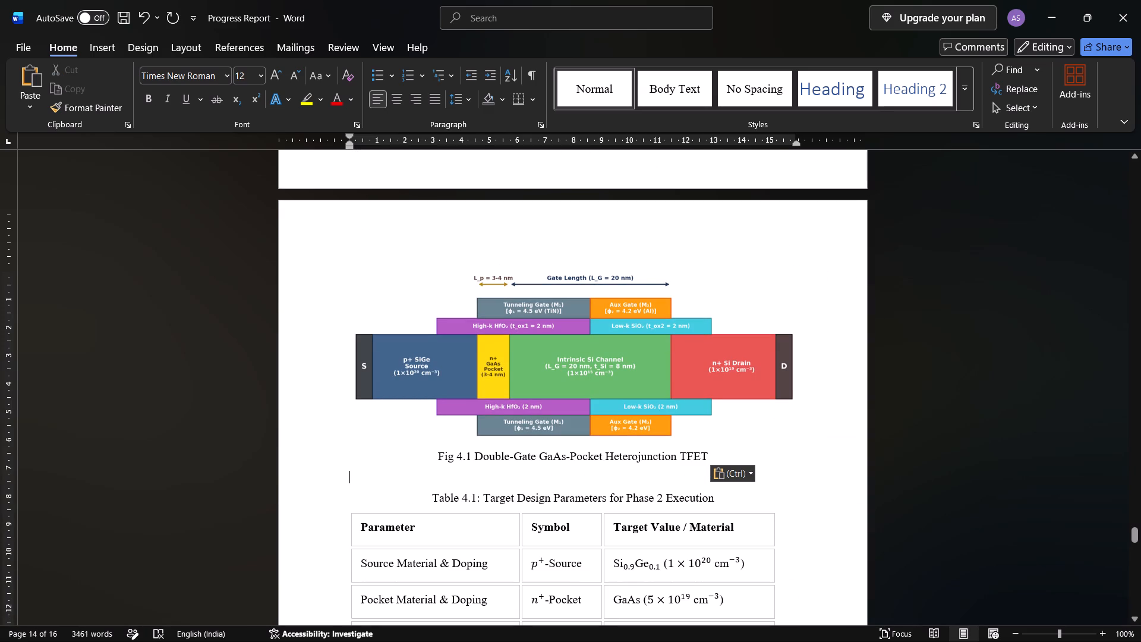
pyautogui.click(781, 470)
pyautogui.click(577, 626)
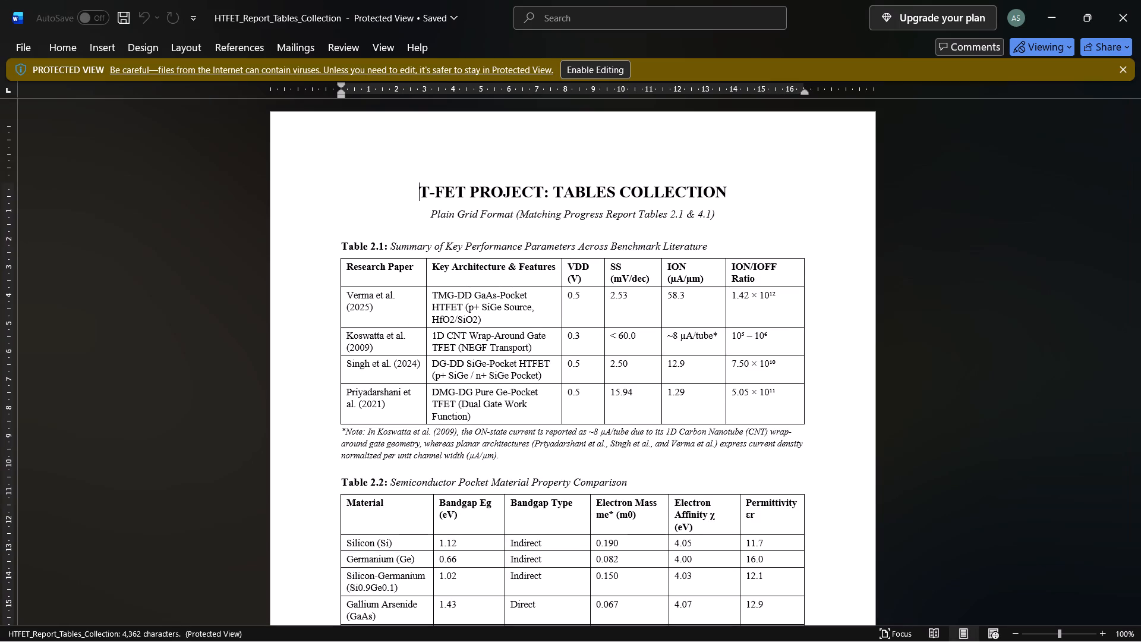
pyautogui.click(584, 69)
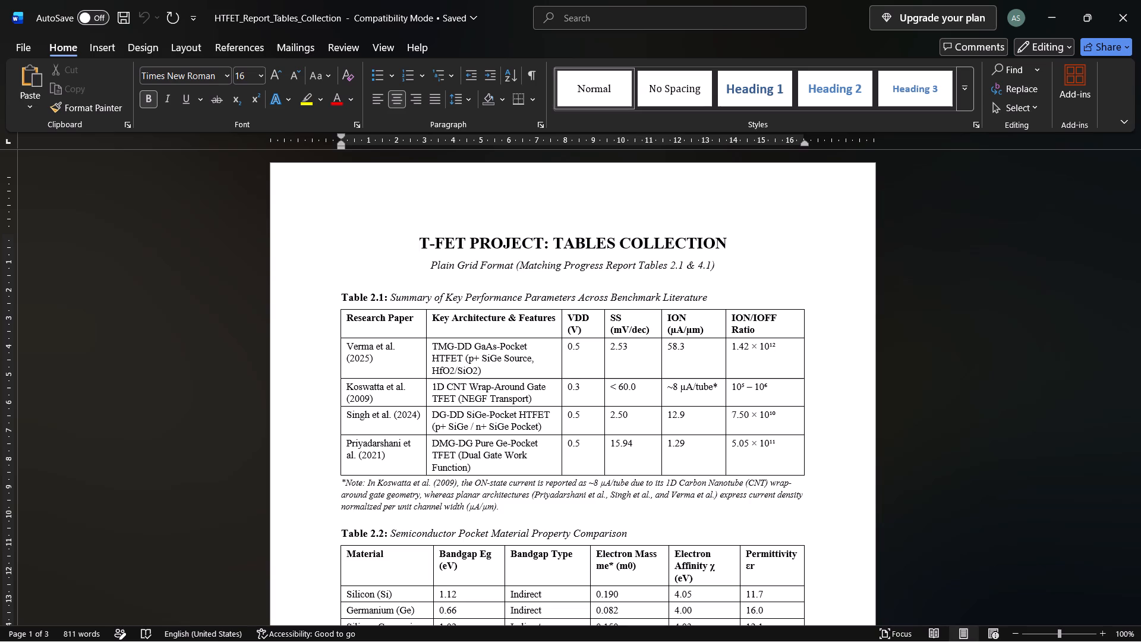
pyautogui.scroll(-1, 643, 335)
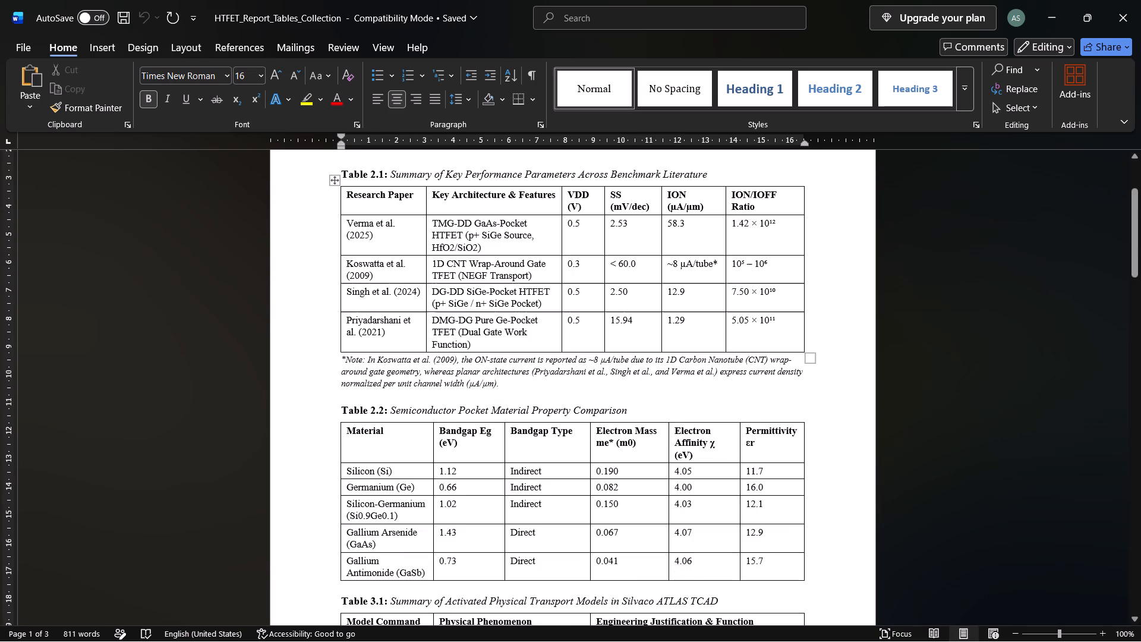
pyautogui.scroll(-1, 643, 335)
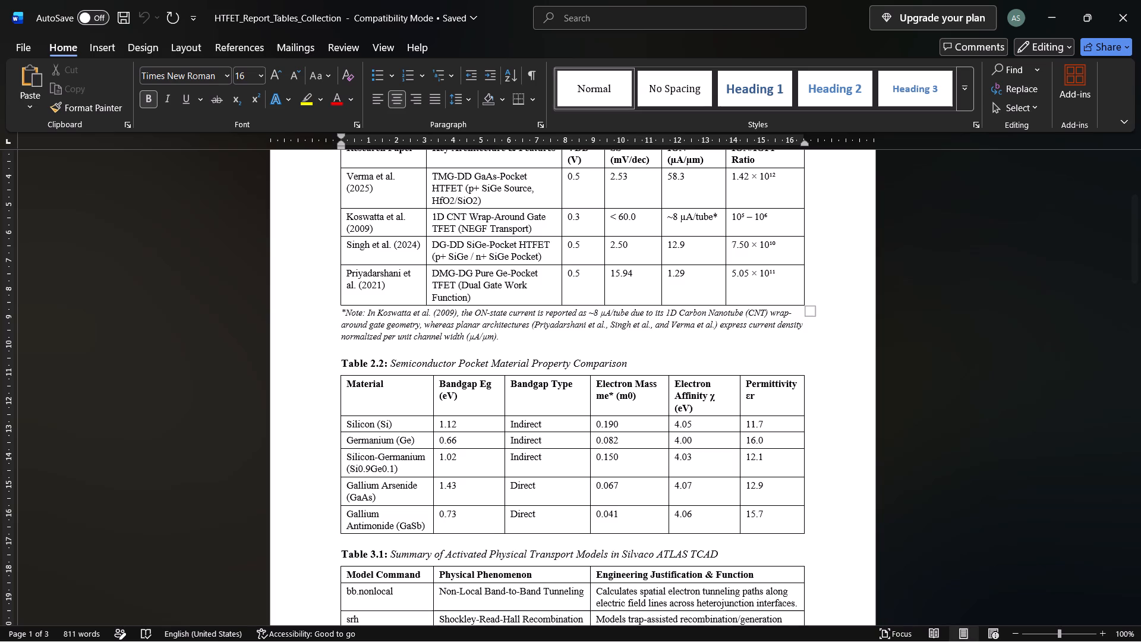
pyautogui.scroll(-1, 643, 335)
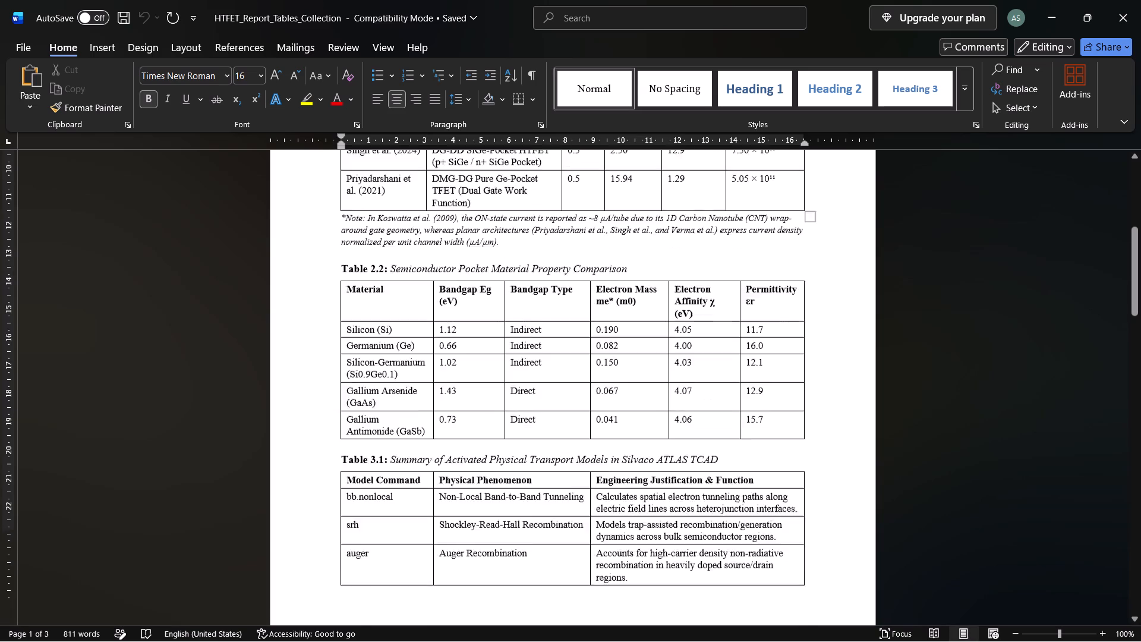
pyautogui.scroll(-2, 643, 335)
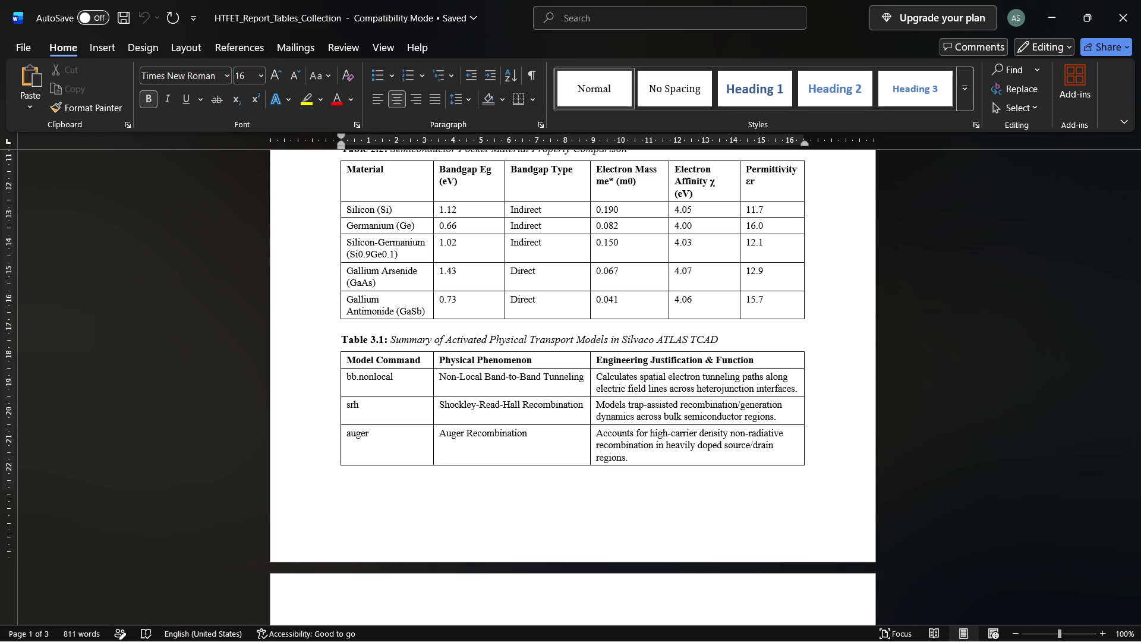
# Open the reference dissertation PDF from the Project's Research Papers folder, examine its figures and Table 3.2 formatting, and return to the tables document.
pyautogui.click(498, 624)
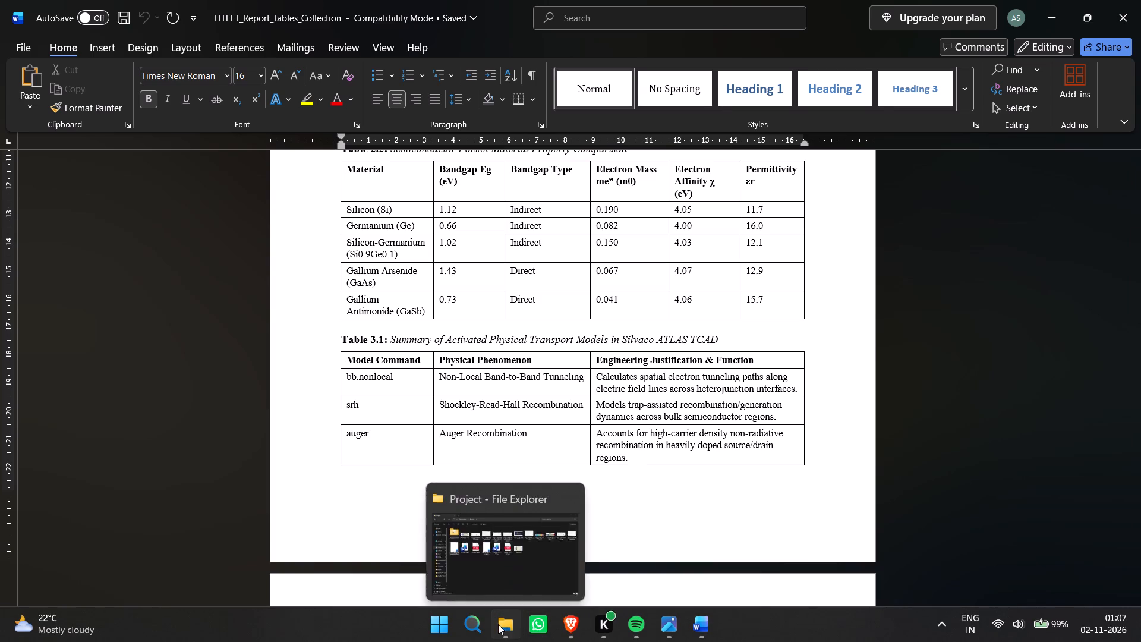
pyautogui.doubleClick(172, 166)
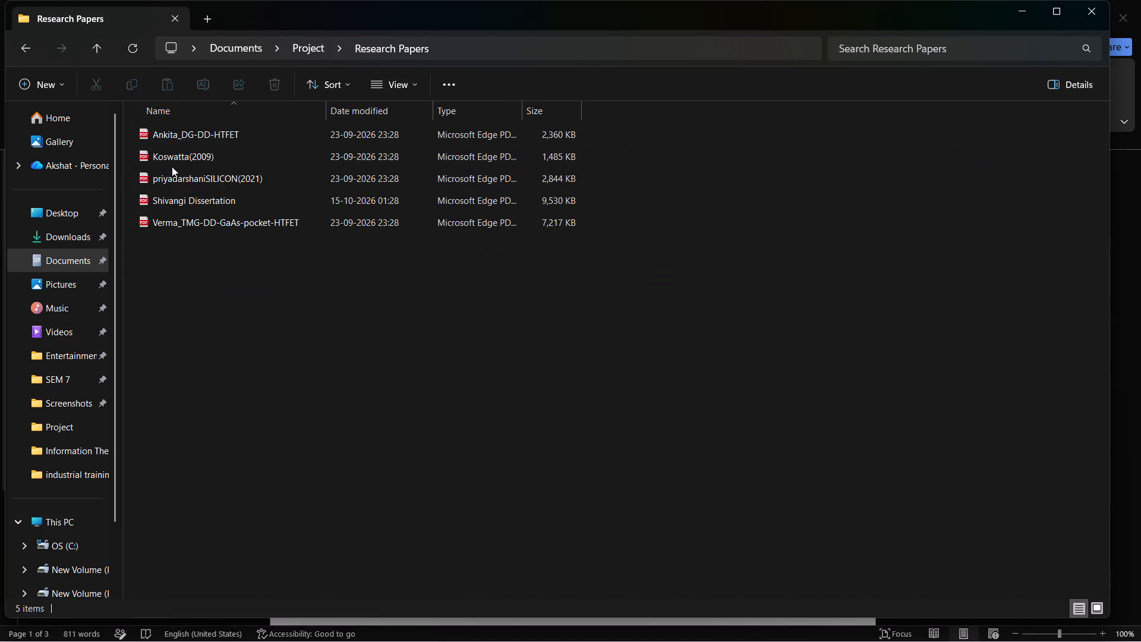
pyautogui.doubleClick(227, 194)
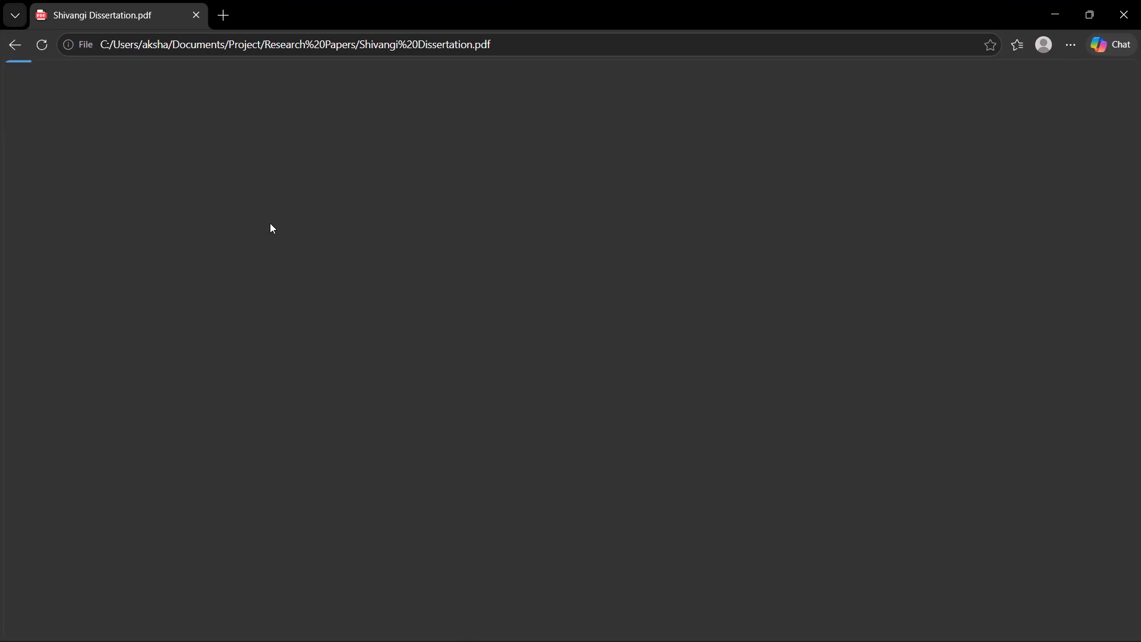
pyautogui.scroll(-17, 420, 373)
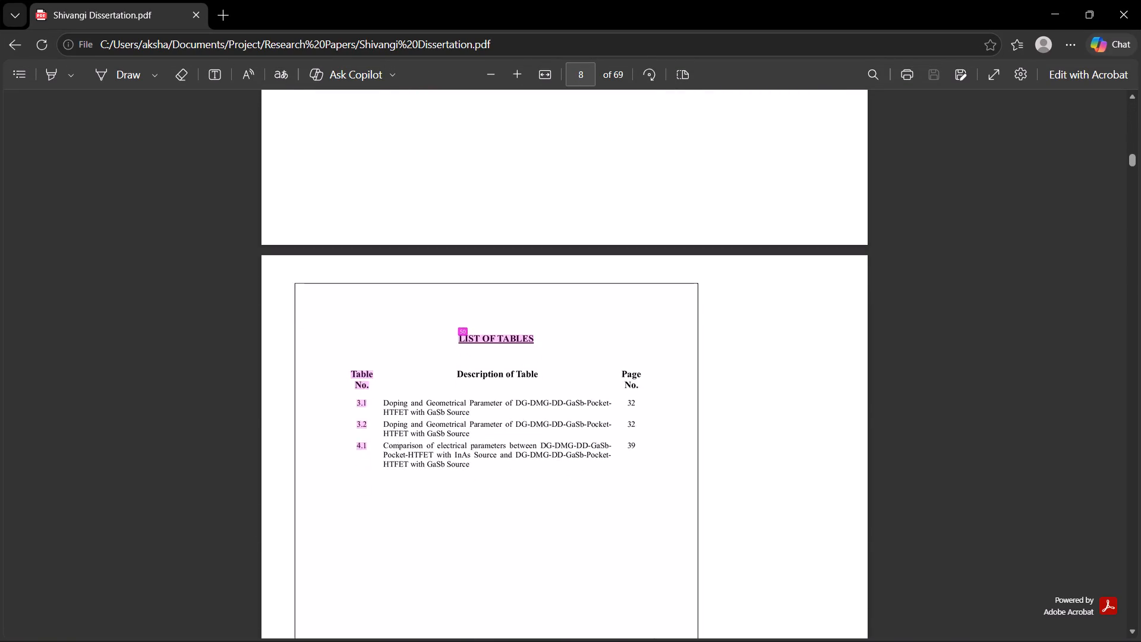
pyautogui.scroll(-12, 420, 373)
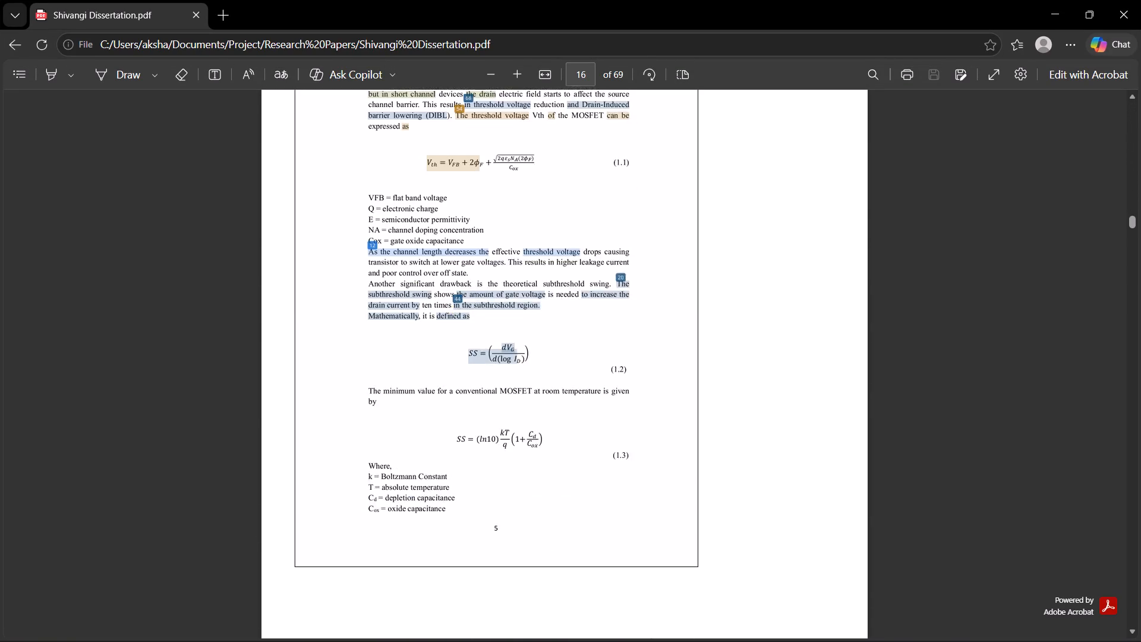
pyautogui.scroll(-12, 420, 373)
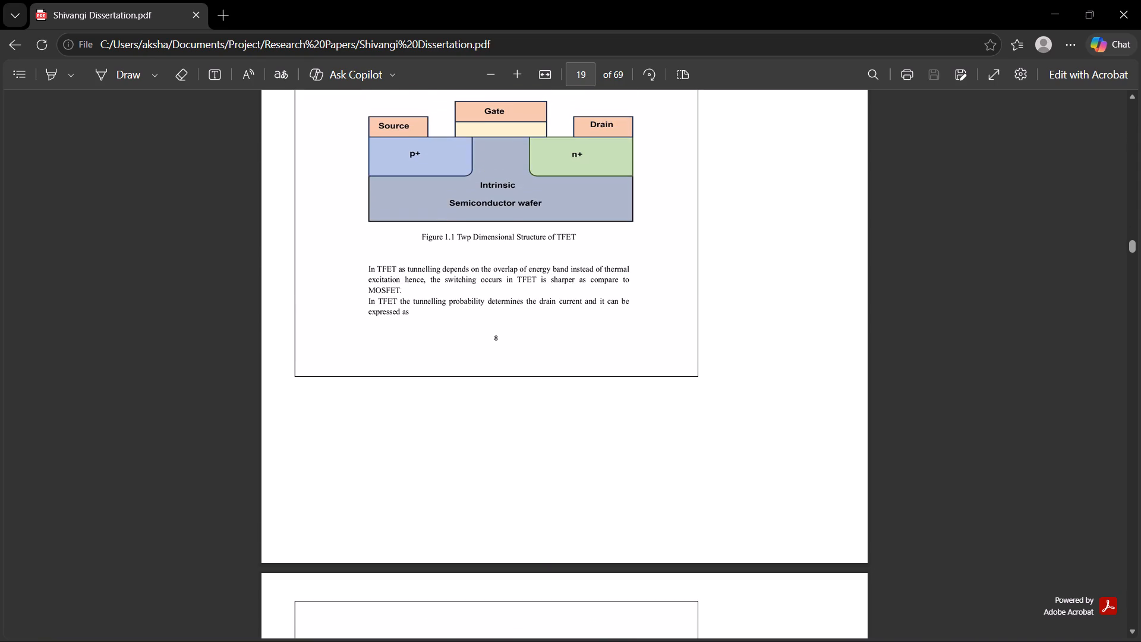
pyautogui.scroll(-7, 420, 373)
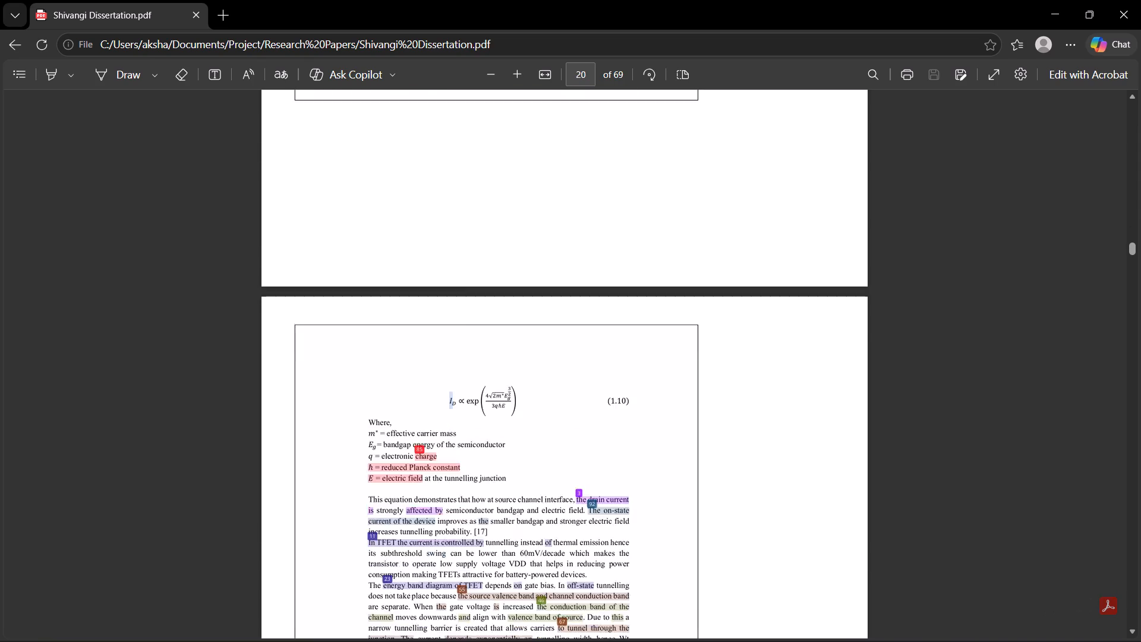
pyautogui.scroll(-8, 420, 373)
pyautogui.hscroll(1, 420, 373)
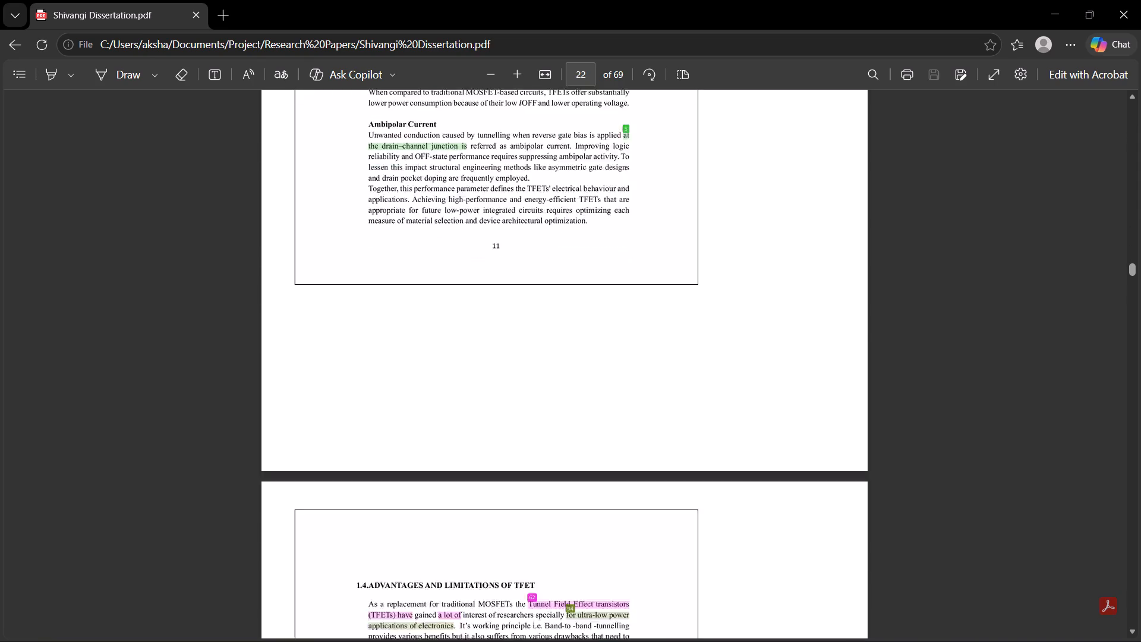
pyautogui.scroll(-8, 420, 373)
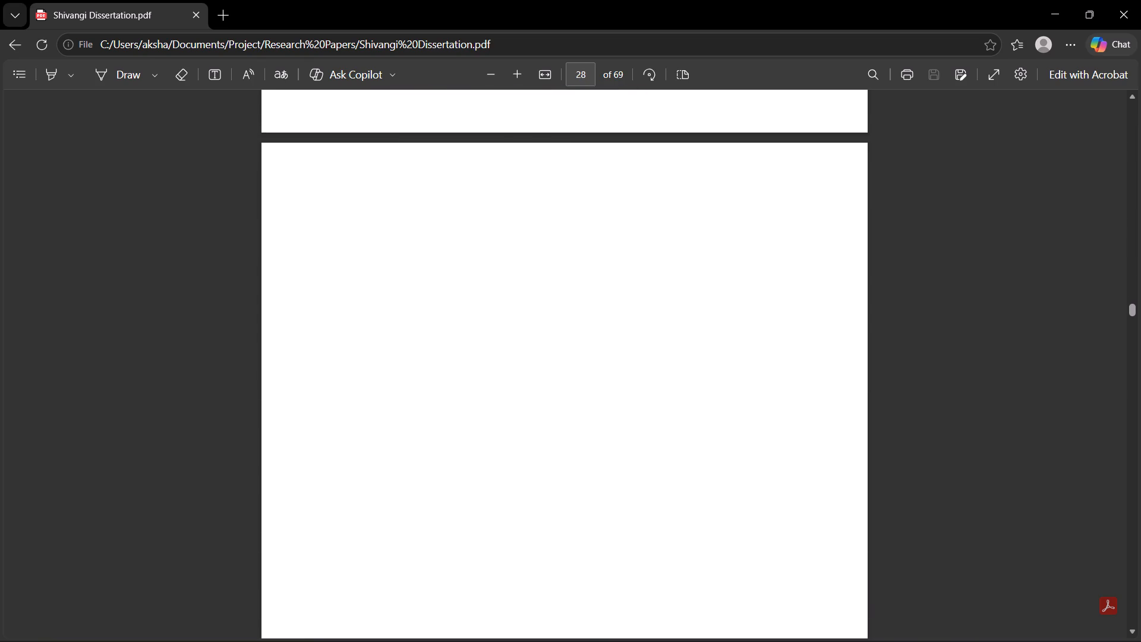
pyautogui.scroll(-12, 420, 373)
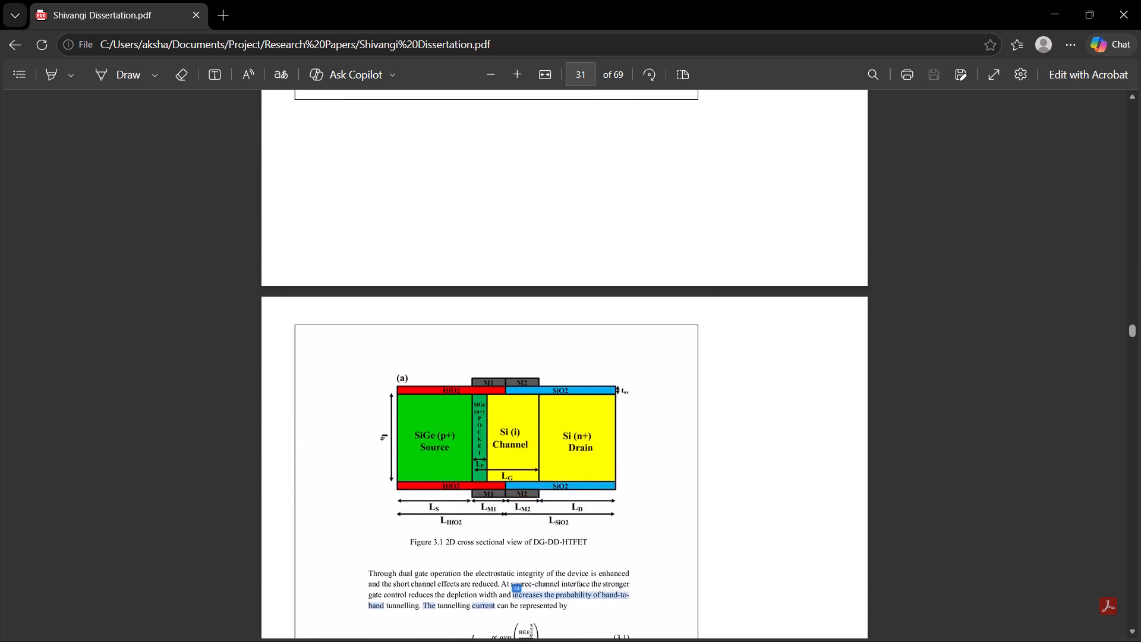
pyautogui.scroll(-1, 420, 373)
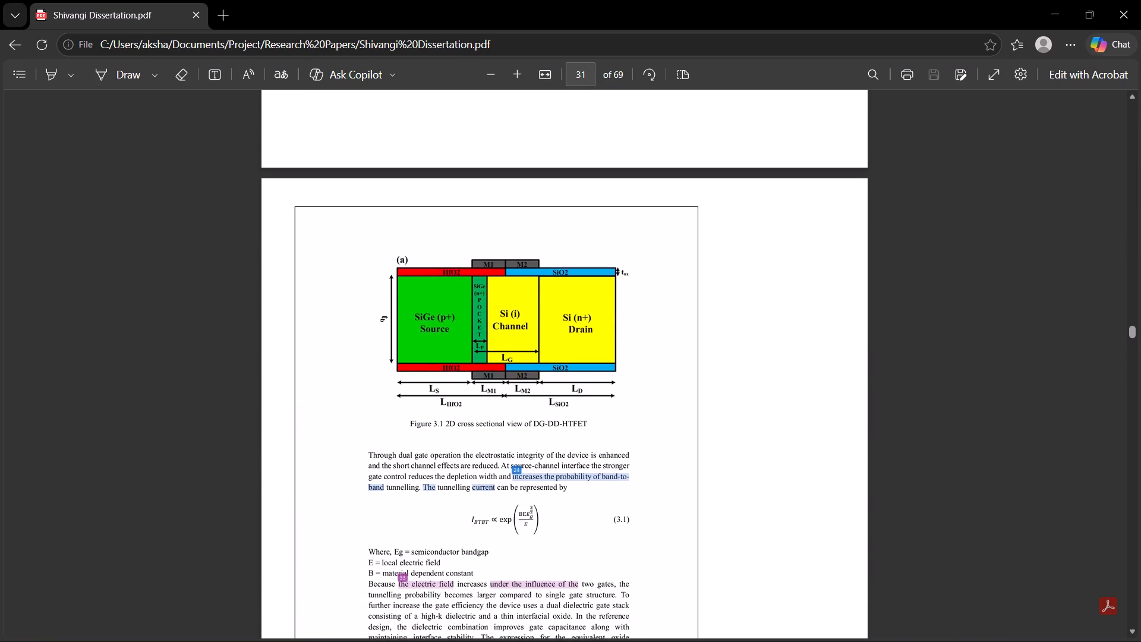
pyautogui.scroll(-7, 420, 373)
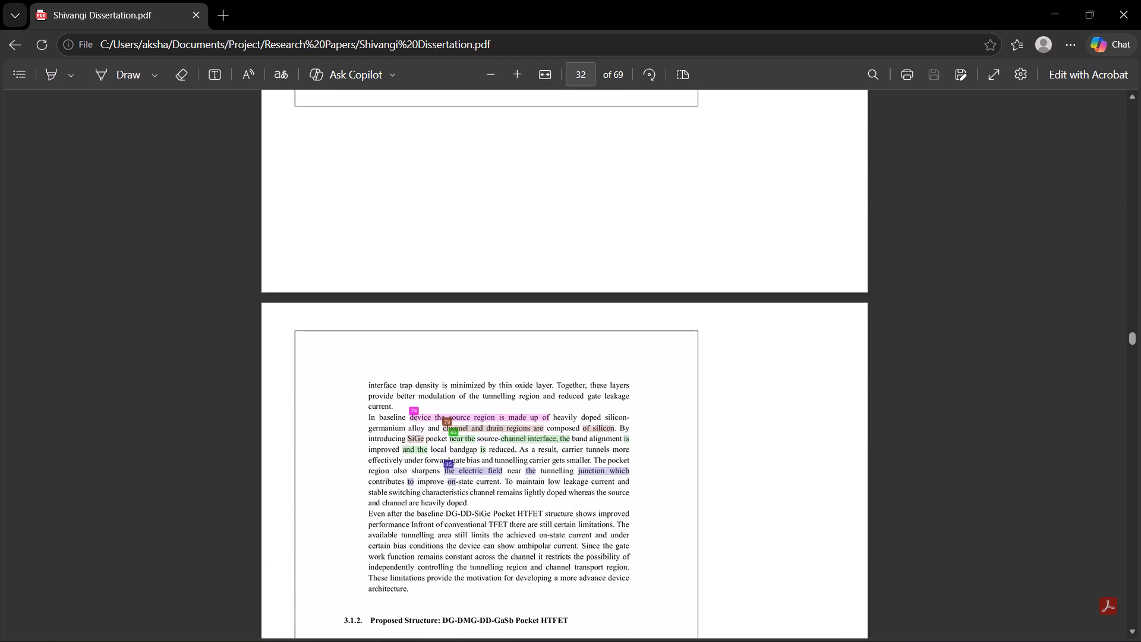
pyautogui.scroll(-17, 420, 373)
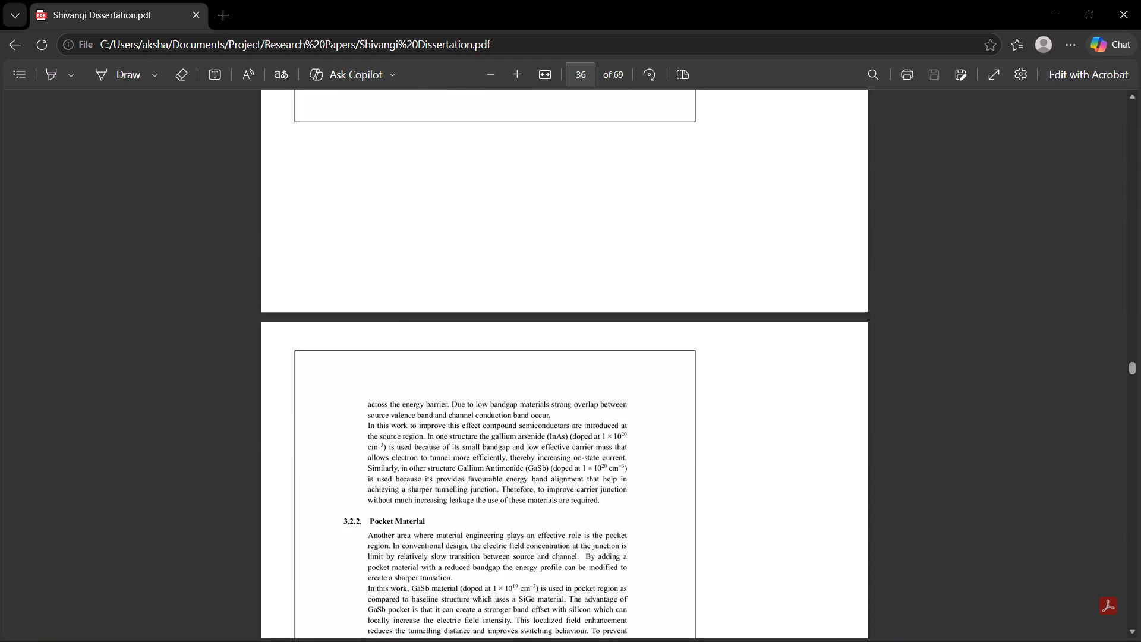
pyautogui.scroll(-6, 420, 373)
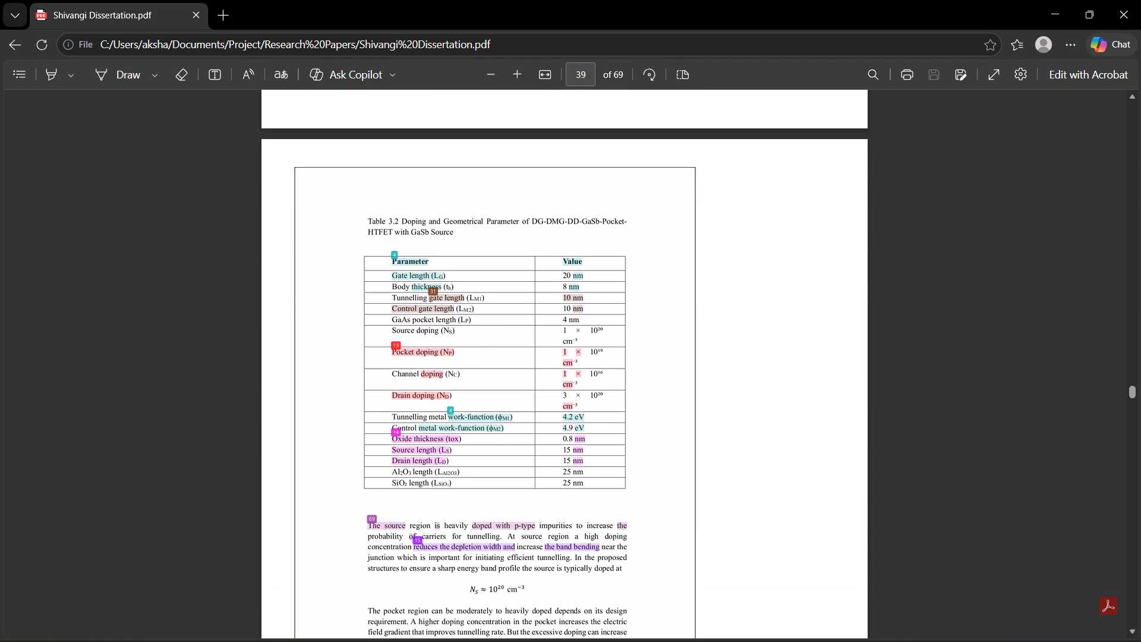
pyautogui.click(1138, 0)
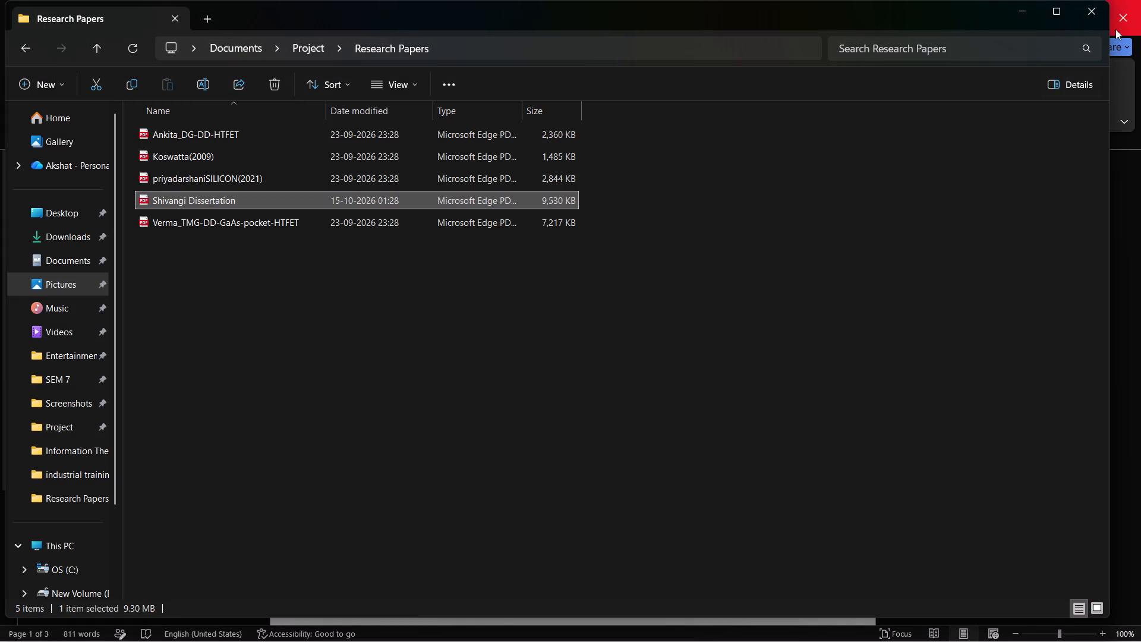
pyautogui.click(1092, 18)
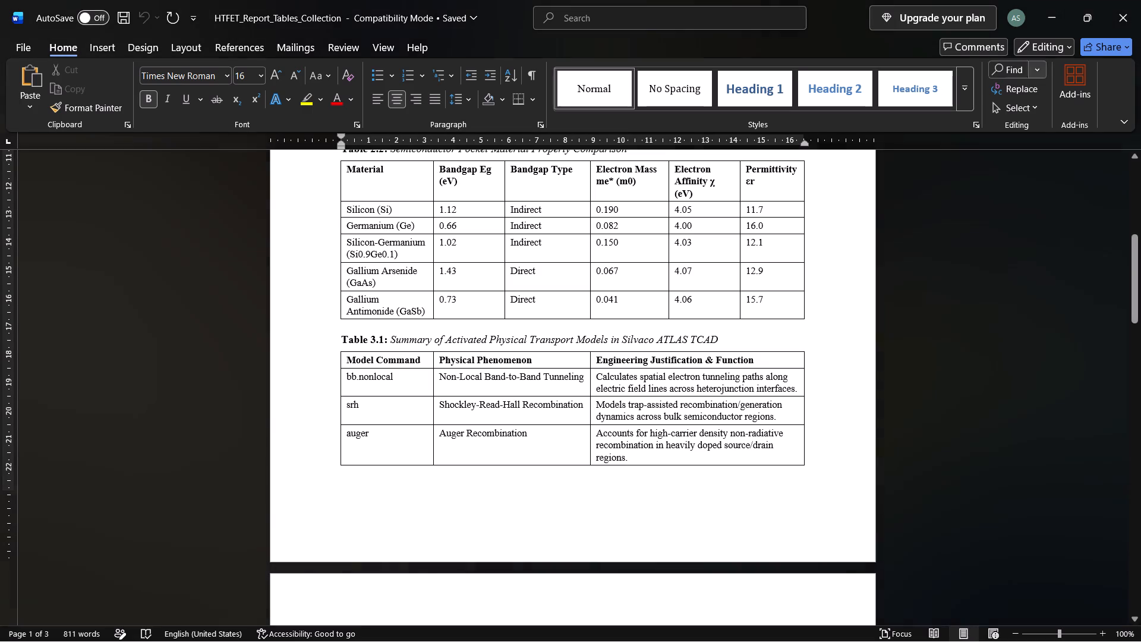